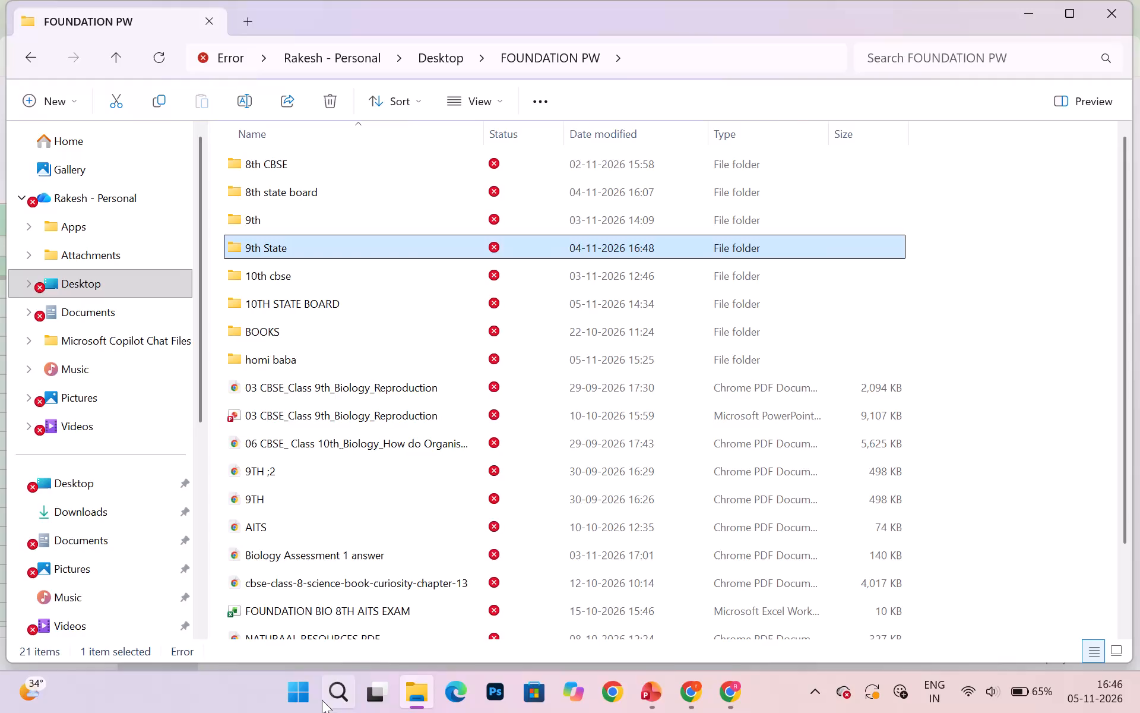
Switch to the Akola VP spreadsheet in Chrome and filter Batch to 69-UF101EA, deselecting 69-NF201EA and 69-NF202EA.
{"action": "left_click", "coordinate": [746, 686]}
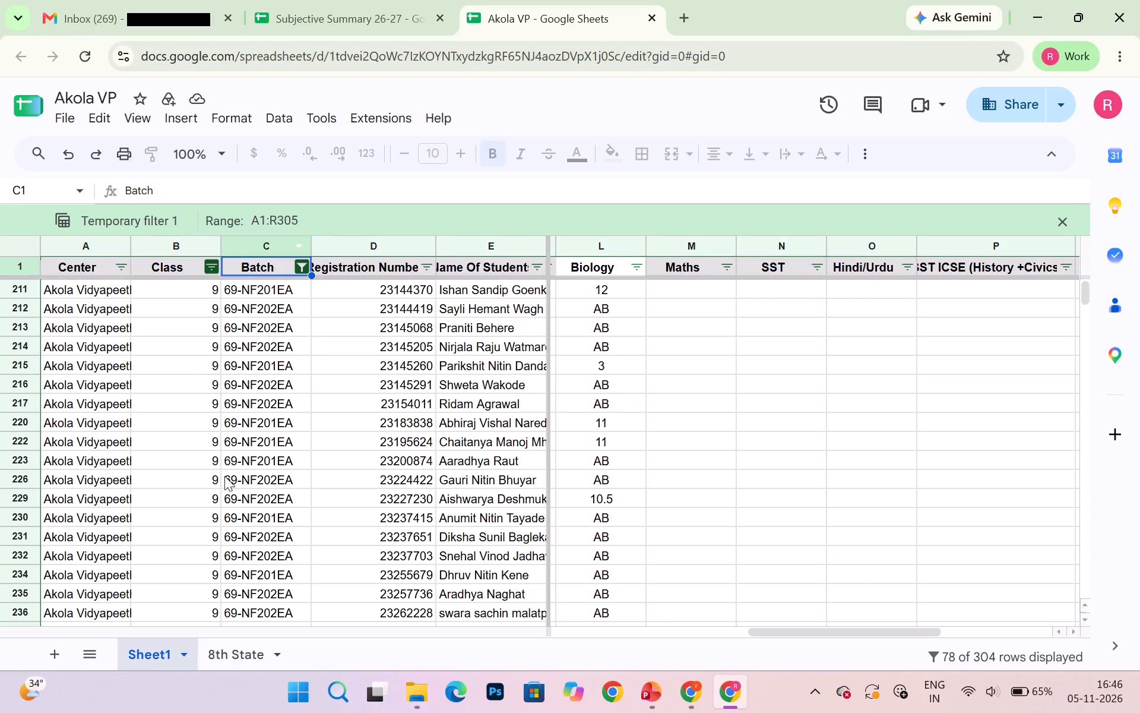
{"action": "scroll", "coordinate": [234, 477], "scroll_direction": "down", "scroll_amount": 1}
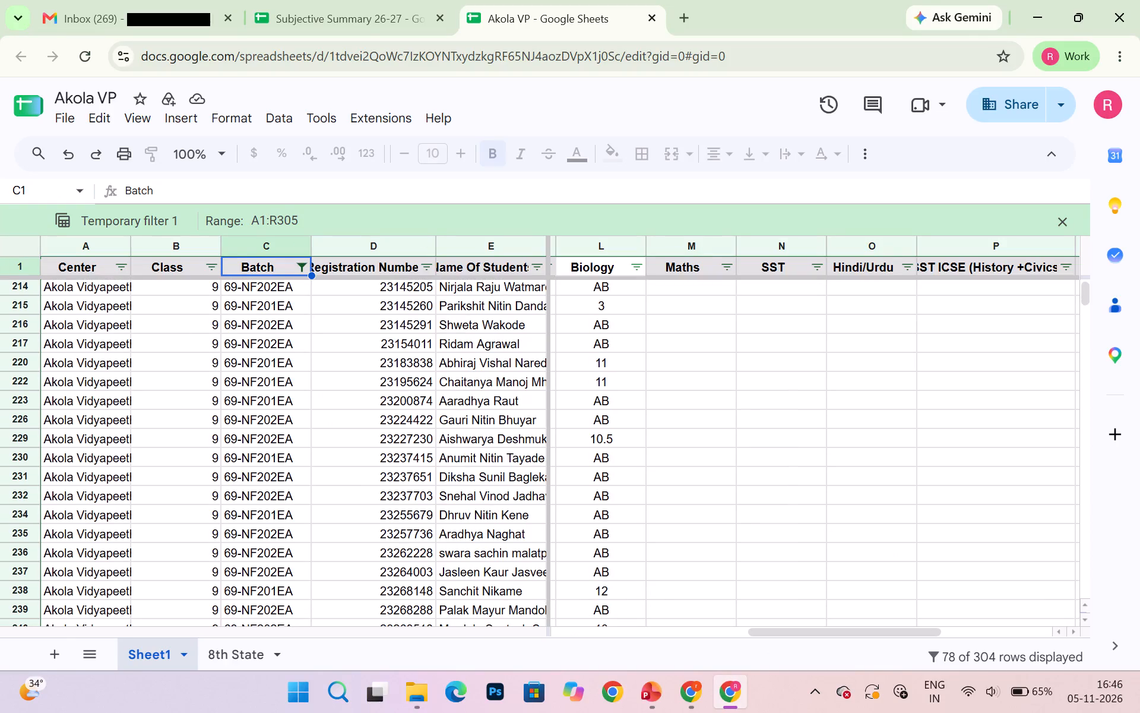
{"action": "left_click", "coordinate": [303, 262]}
{"action": "scroll", "coordinate": [138, 522], "scroll_direction": "down", "scroll_amount": 1}
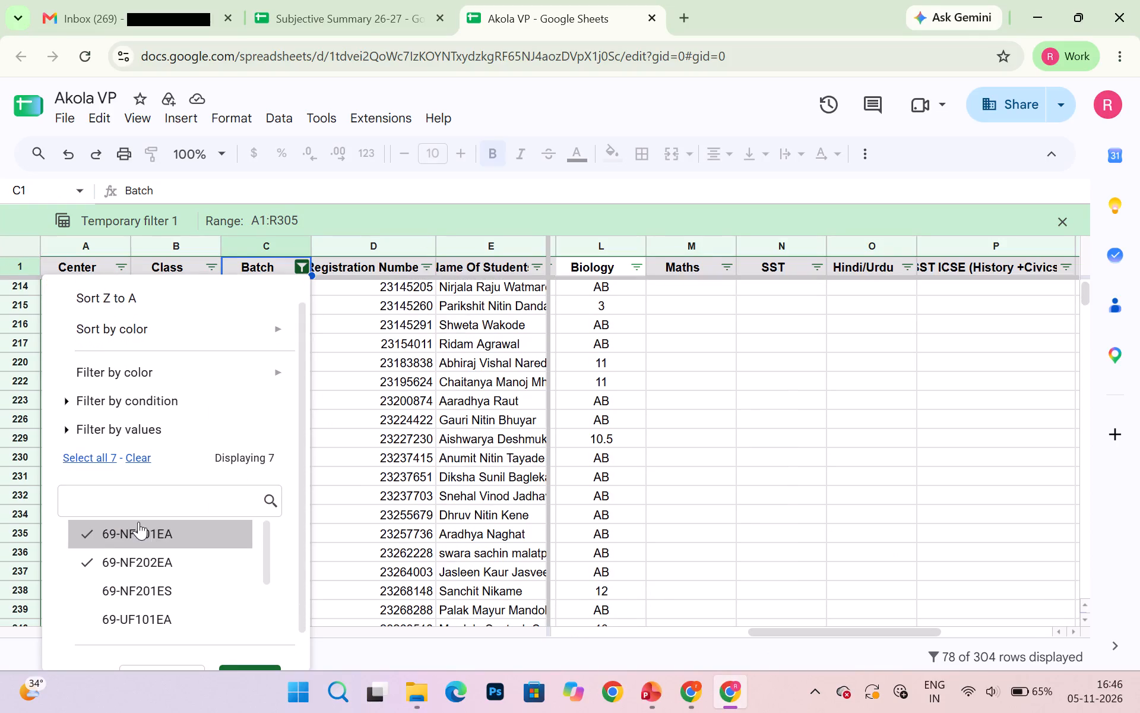
{"action": "left_click", "coordinate": [98, 529]}
{"action": "left_click", "coordinate": [90, 558]}
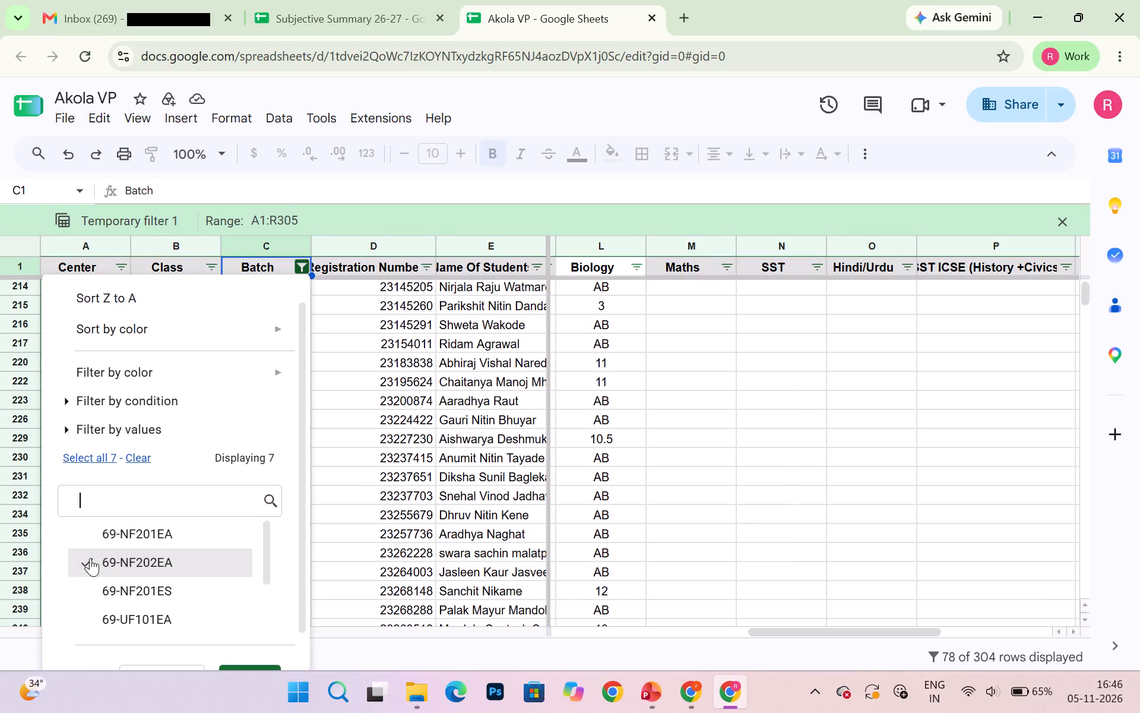
{"action": "scroll", "coordinate": [135, 621], "scroll_direction": "down", "scroll_amount": 2}
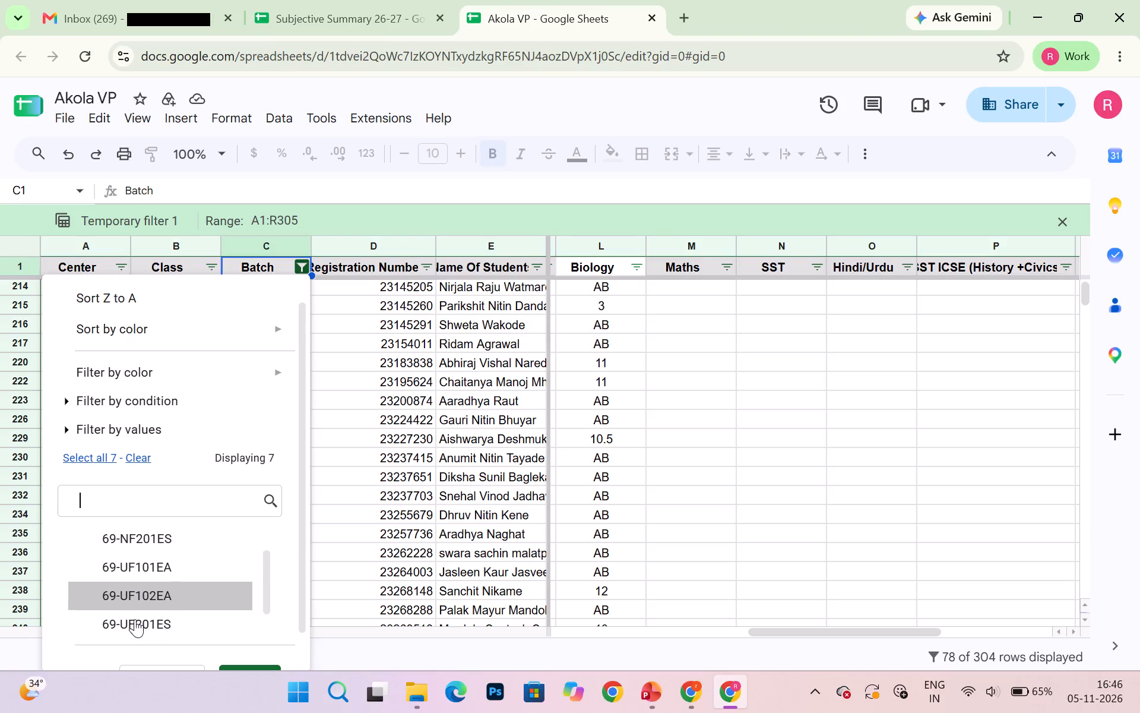
{"action": "scroll", "coordinate": [135, 619], "scroll_direction": "down", "scroll_amount": 1}
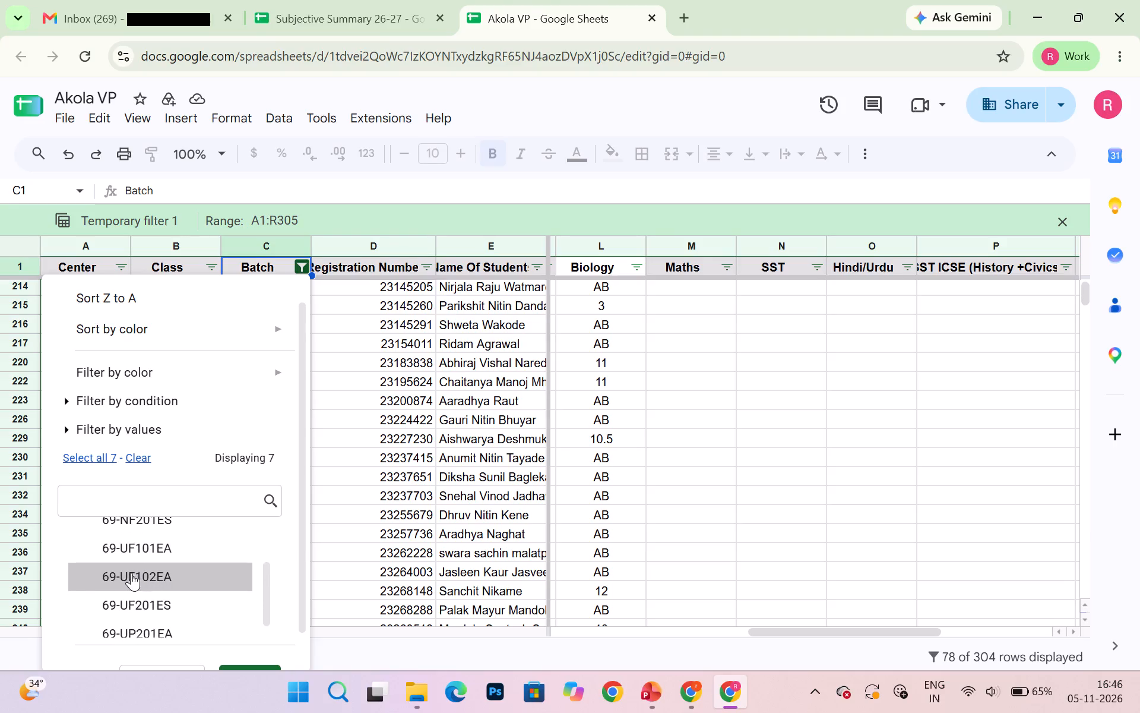
{"action": "left_click", "coordinate": [135, 541]}
{"action": "scroll", "coordinate": [233, 570], "scroll_direction": "down", "scroll_amount": 1}
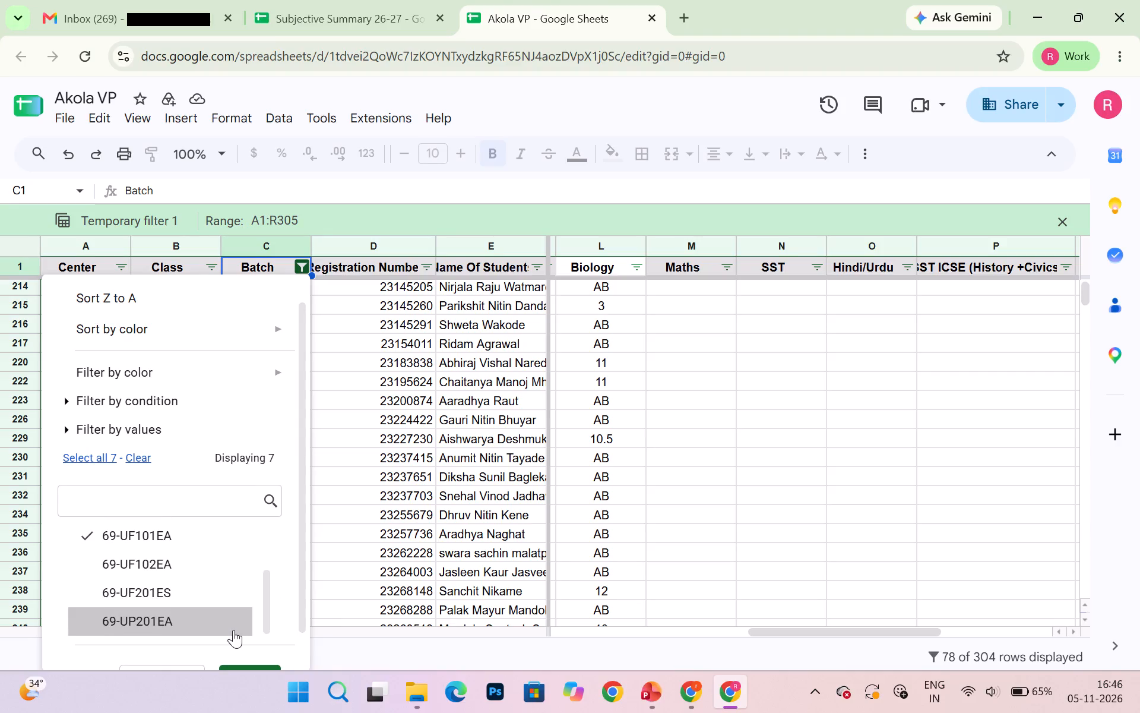
{"action": "scroll", "coordinate": [233, 630], "scroll_direction": "down", "scroll_amount": 1}
{"action": "left_click", "coordinate": [240, 633]}
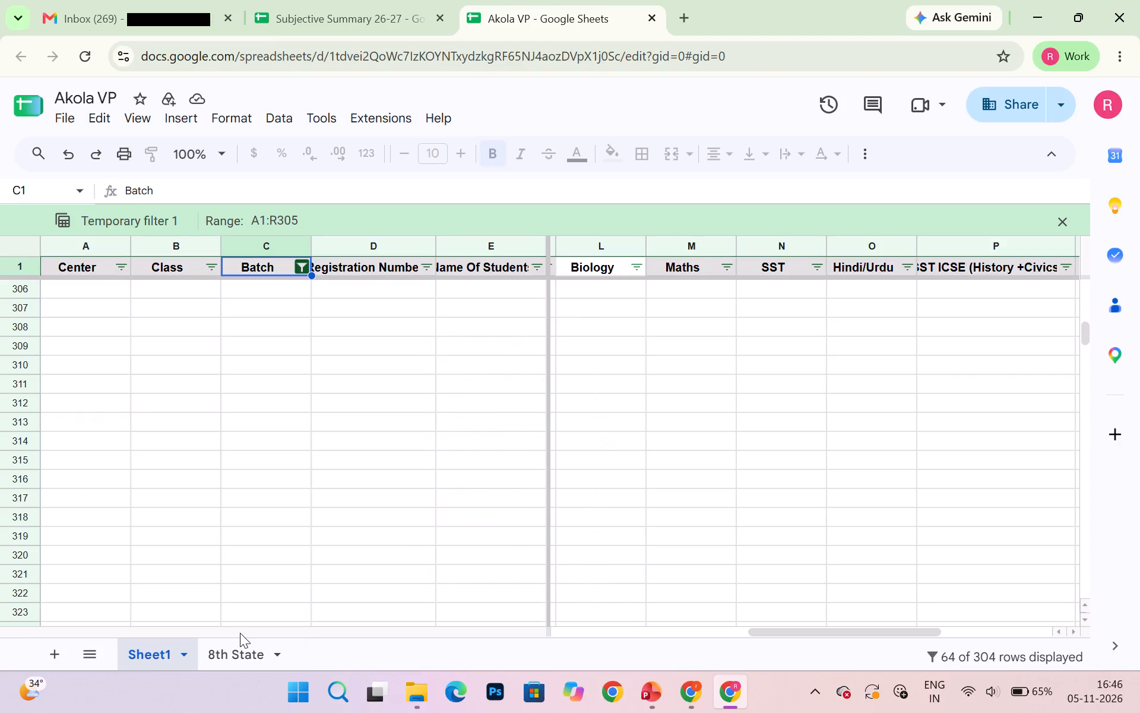
Add batch 69-UF201ES to the Batch column filter alongside 69-UF101EA.
{"action": "scroll", "coordinate": [761, 371], "scroll_direction": "right", "scroll_amount": 1}
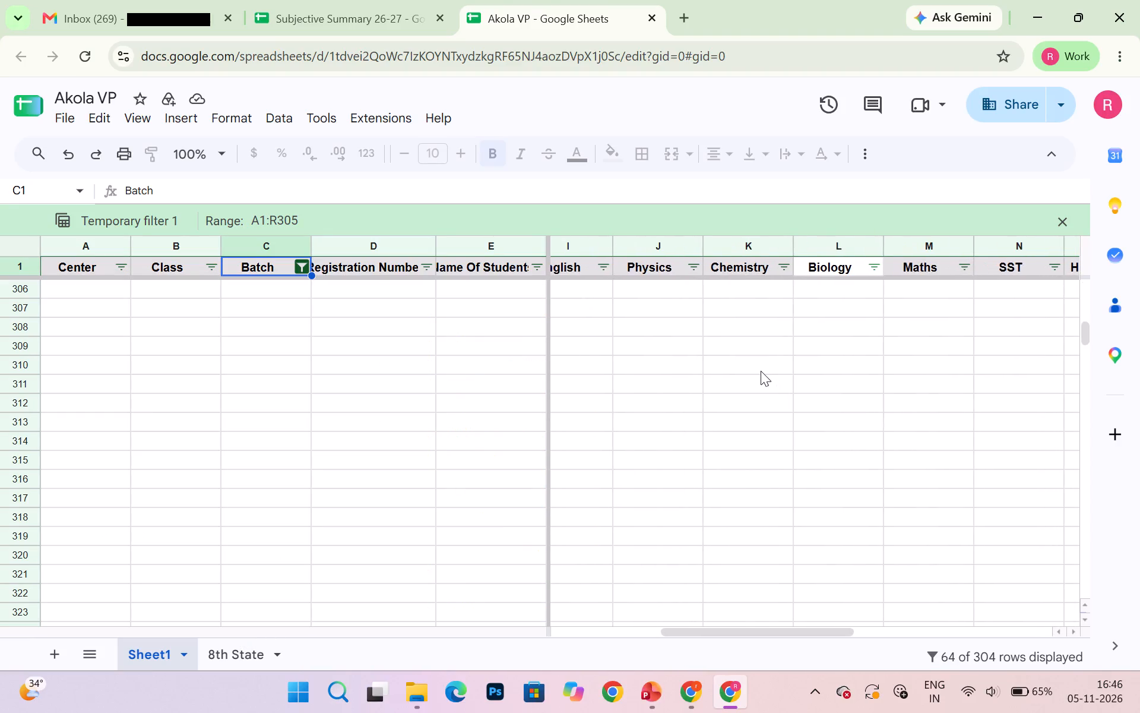
{"action": "scroll", "coordinate": [761, 371], "scroll_direction": "right", "scroll_amount": 1}
{"action": "scroll", "coordinate": [761, 371], "scroll_direction": "left", "scroll_amount": 4}
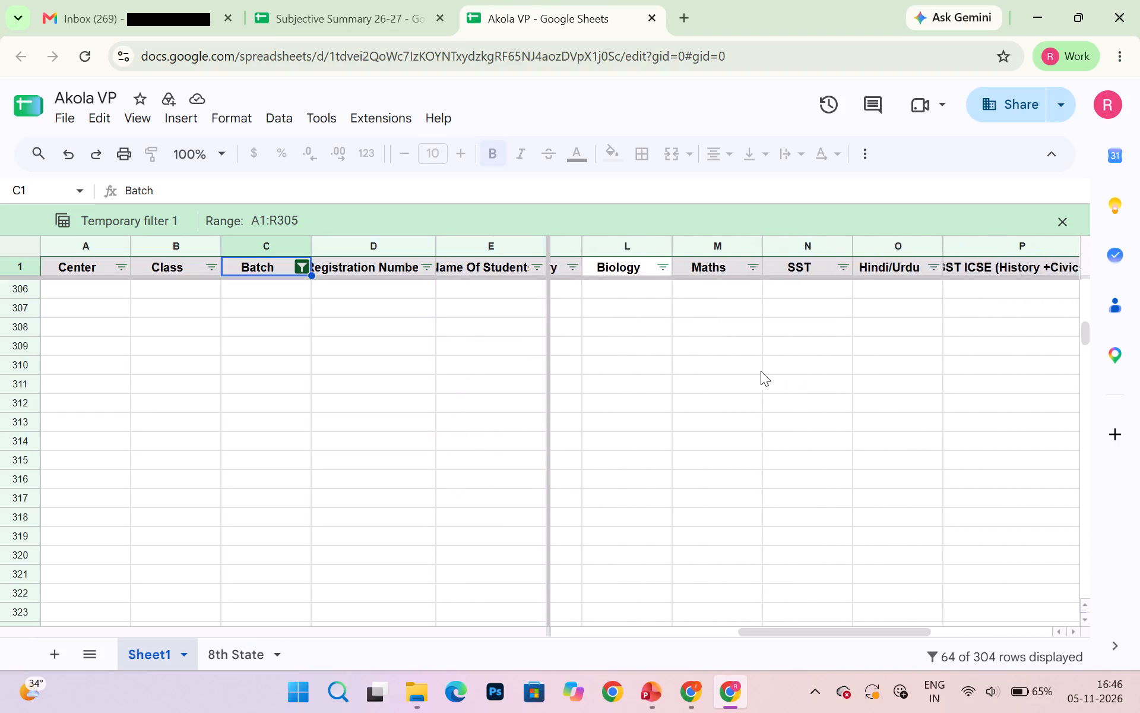
{"action": "scroll", "coordinate": [761, 371], "scroll_direction": "left", "scroll_amount": 3}
{"action": "scroll", "coordinate": [761, 371], "scroll_direction": "right", "scroll_amount": 8}
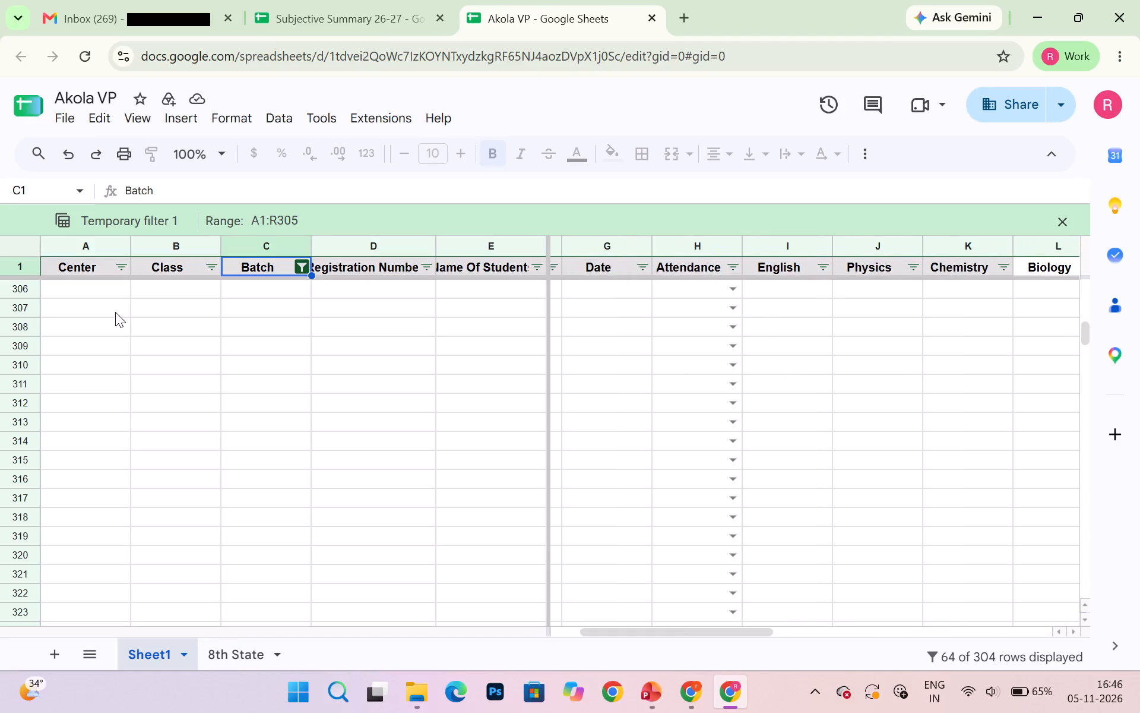
{"action": "left_click", "coordinate": [302, 272]}
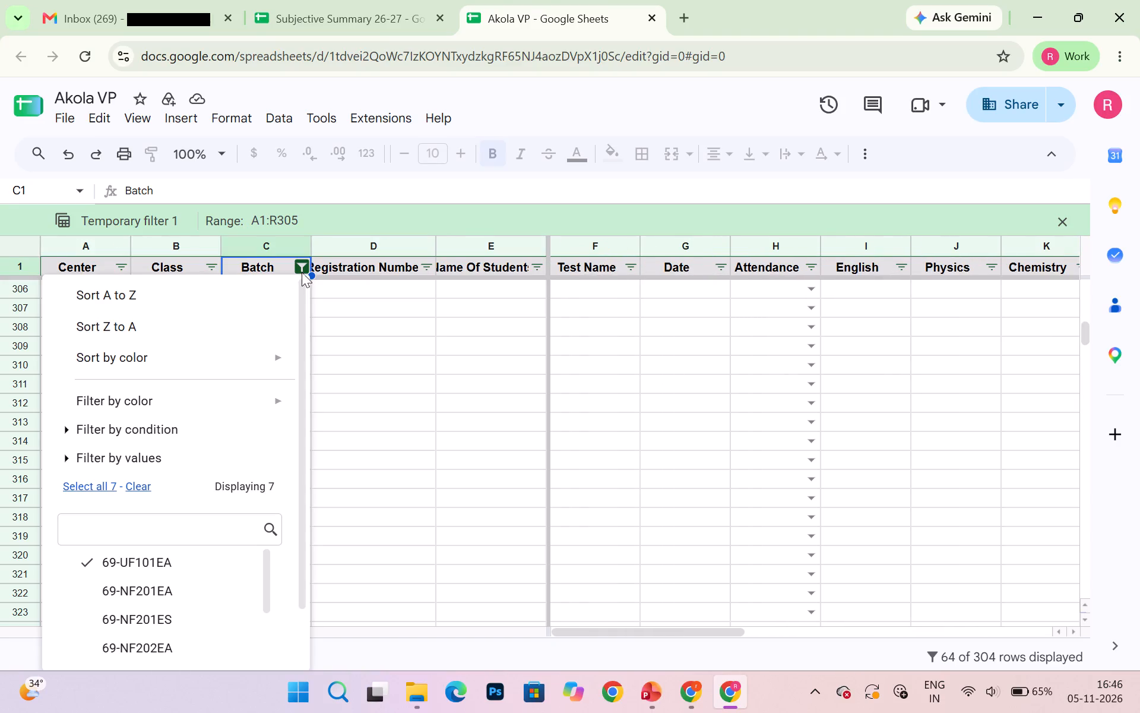
{"action": "scroll", "coordinate": [145, 592], "scroll_direction": "down", "scroll_amount": 3}
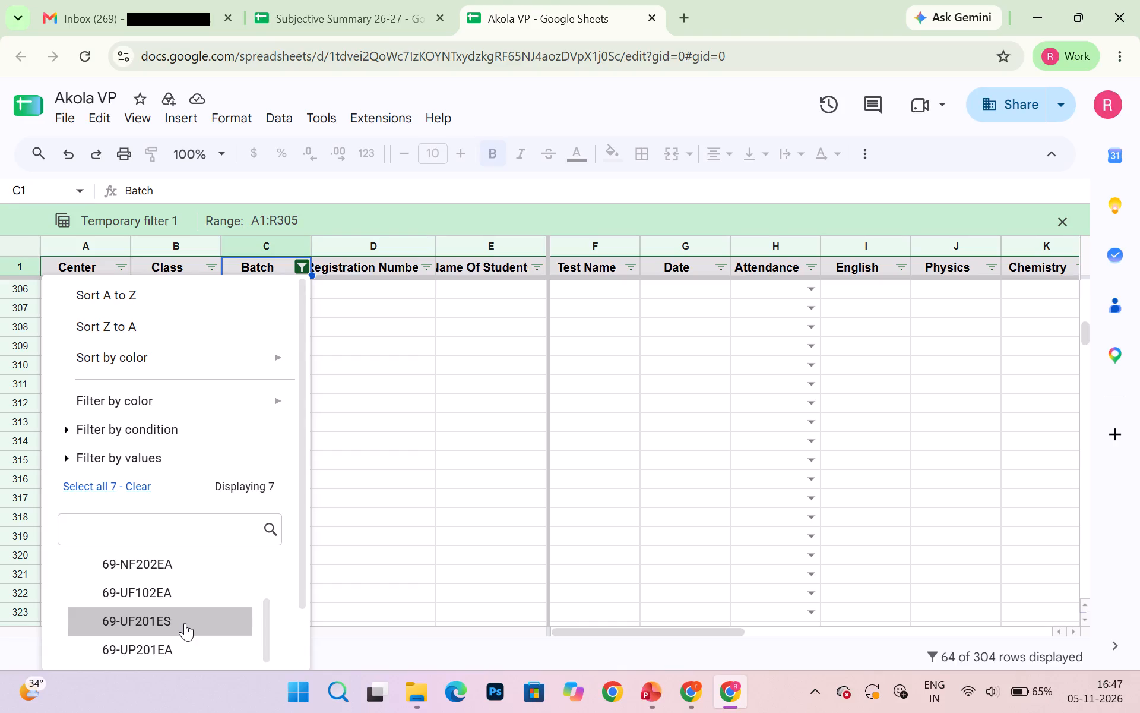
{"action": "left_click", "coordinate": [185, 623]}
{"action": "scroll", "coordinate": [185, 623], "scroll_direction": "down", "scroll_amount": 3}
{"action": "left_click", "coordinate": [256, 638]}
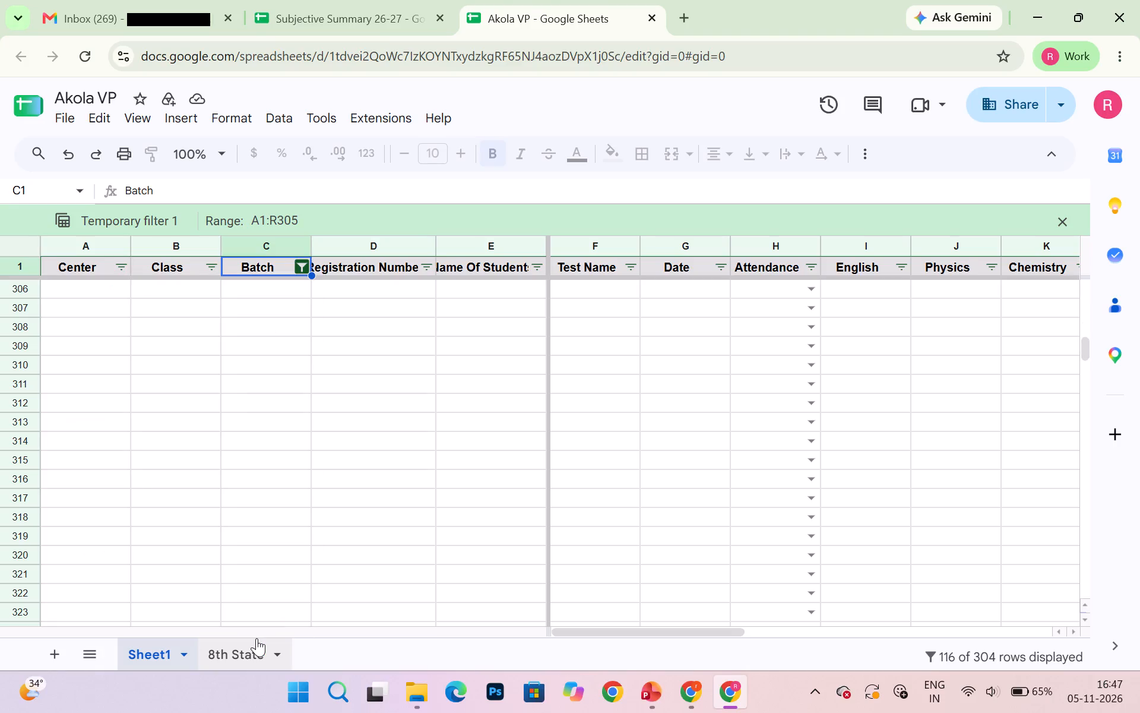
Examine the filtered rows of both batches across the subject columns and compare the test names in cells F4 and F3.
{"action": "scroll", "coordinate": [348, 443], "scroll_direction": "up", "scroll_amount": 5}
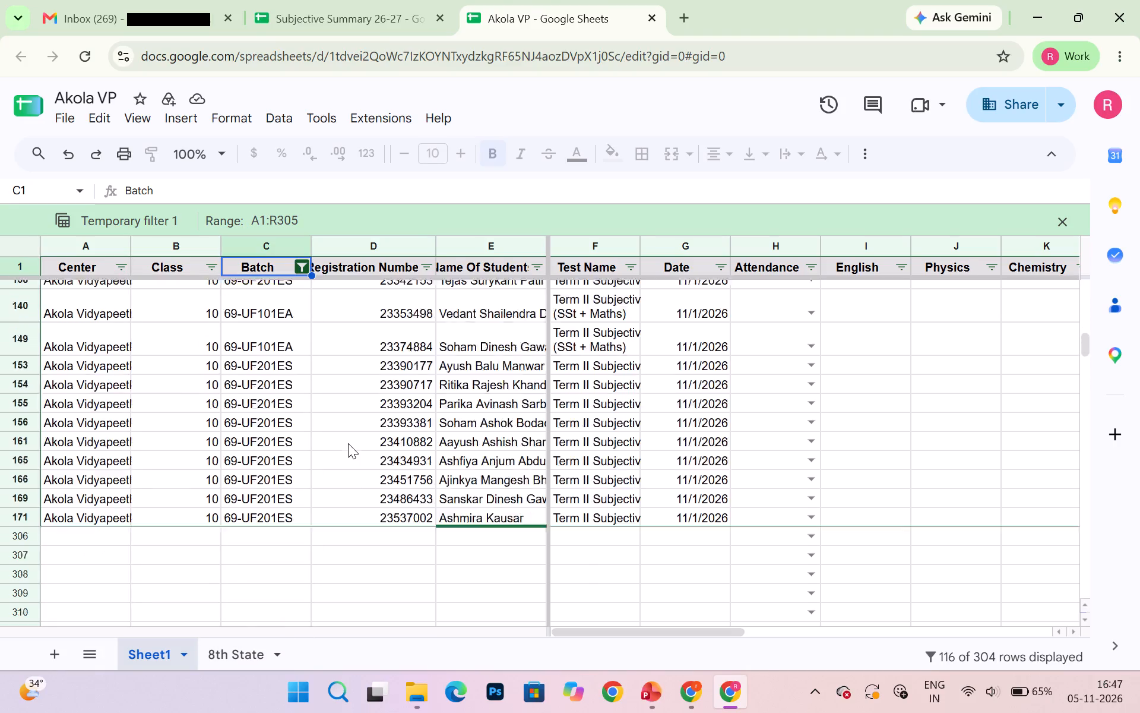
{"action": "scroll", "coordinate": [348, 443], "scroll_direction": "up", "scroll_amount": 5}
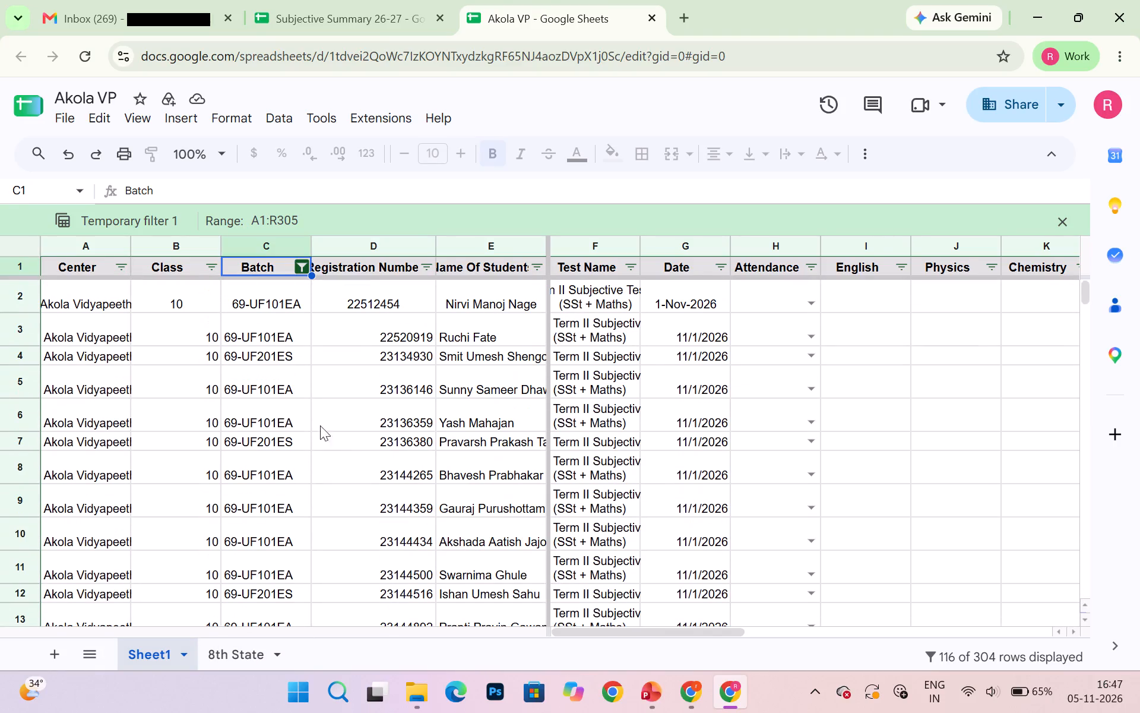
{"action": "scroll", "coordinate": [475, 404], "scroll_direction": "right", "scroll_amount": 1}
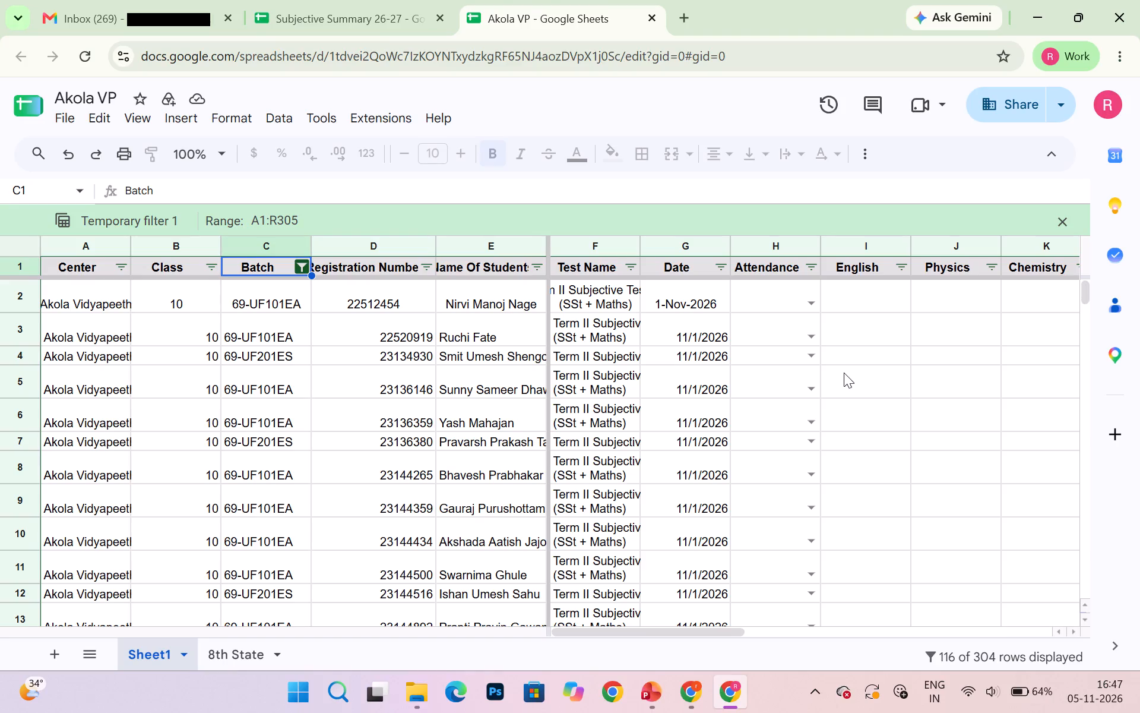
{"action": "scroll", "coordinate": [844, 373], "scroll_direction": "up", "scroll_amount": 1}
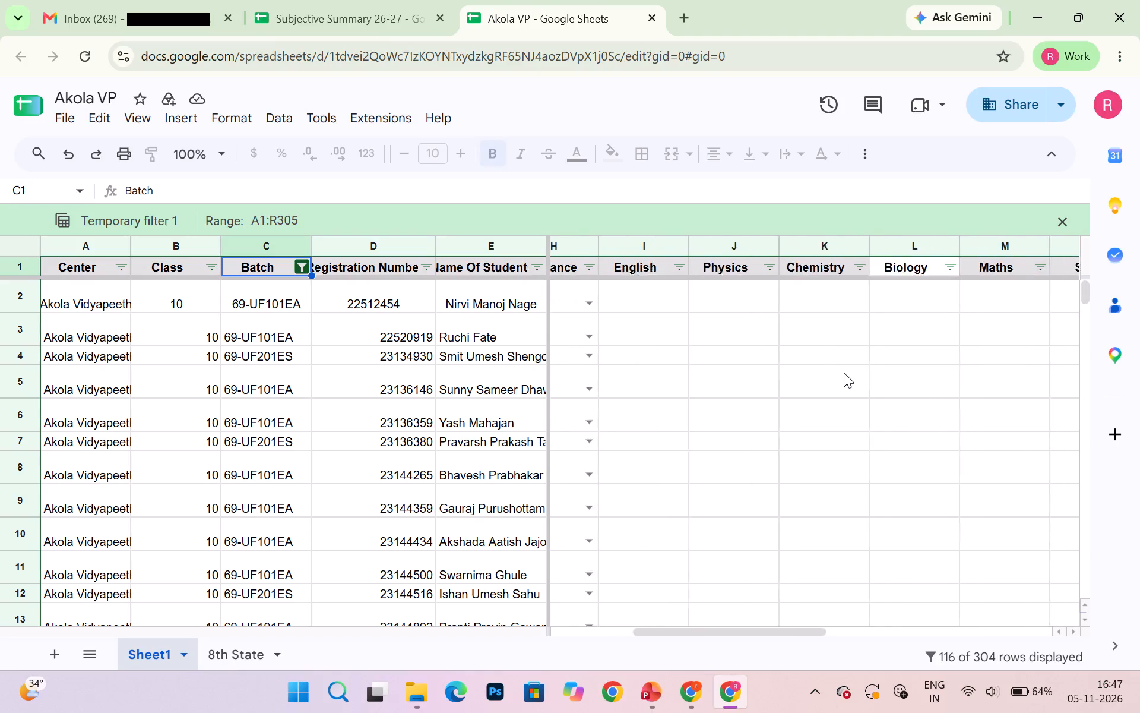
{"action": "scroll", "coordinate": [844, 373], "scroll_direction": "up", "scroll_amount": 2}
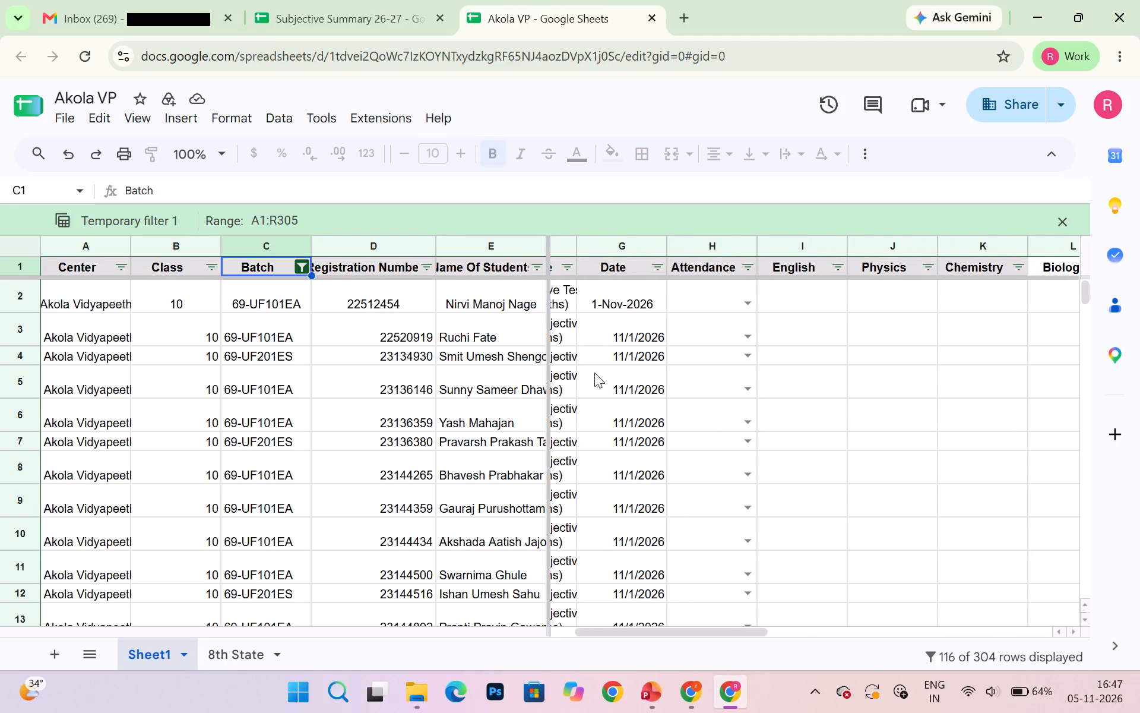
{"action": "scroll", "coordinate": [594, 373], "scroll_direction": "right", "scroll_amount": 4}
{"action": "scroll", "coordinate": [594, 373], "scroll_direction": "up", "scroll_amount": 2}
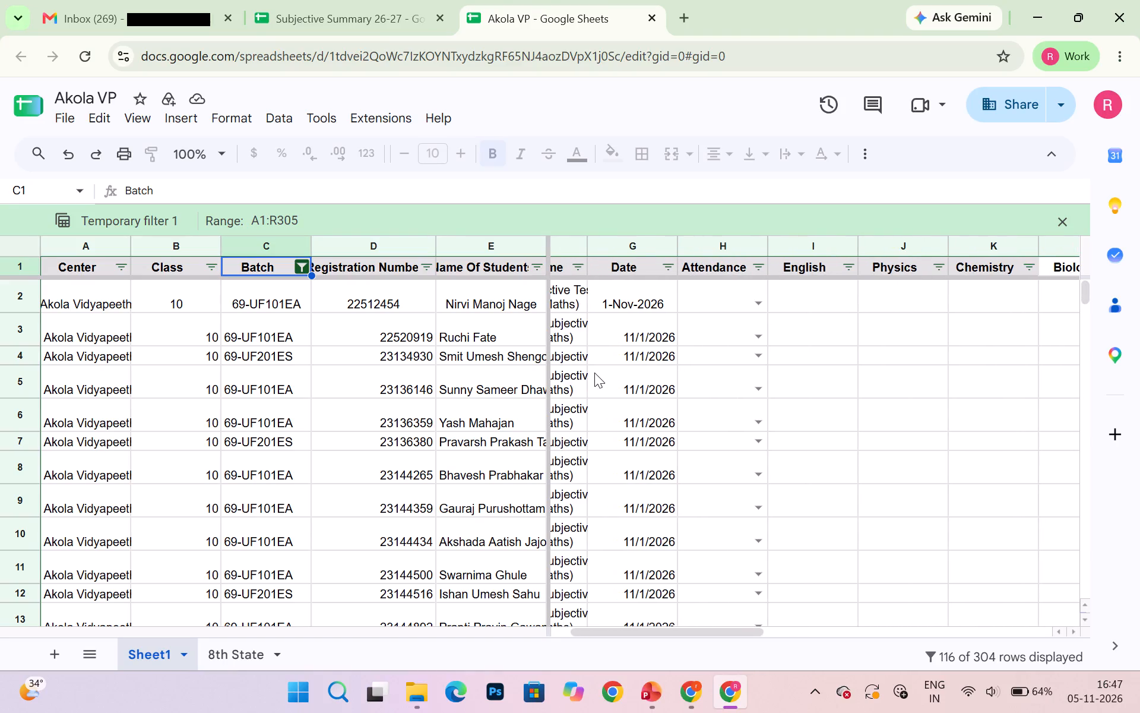
{"action": "scroll", "coordinate": [594, 373], "scroll_direction": "up", "scroll_amount": 1}
{"action": "scroll", "coordinate": [594, 373], "scroll_direction": "down", "scroll_amount": 6}
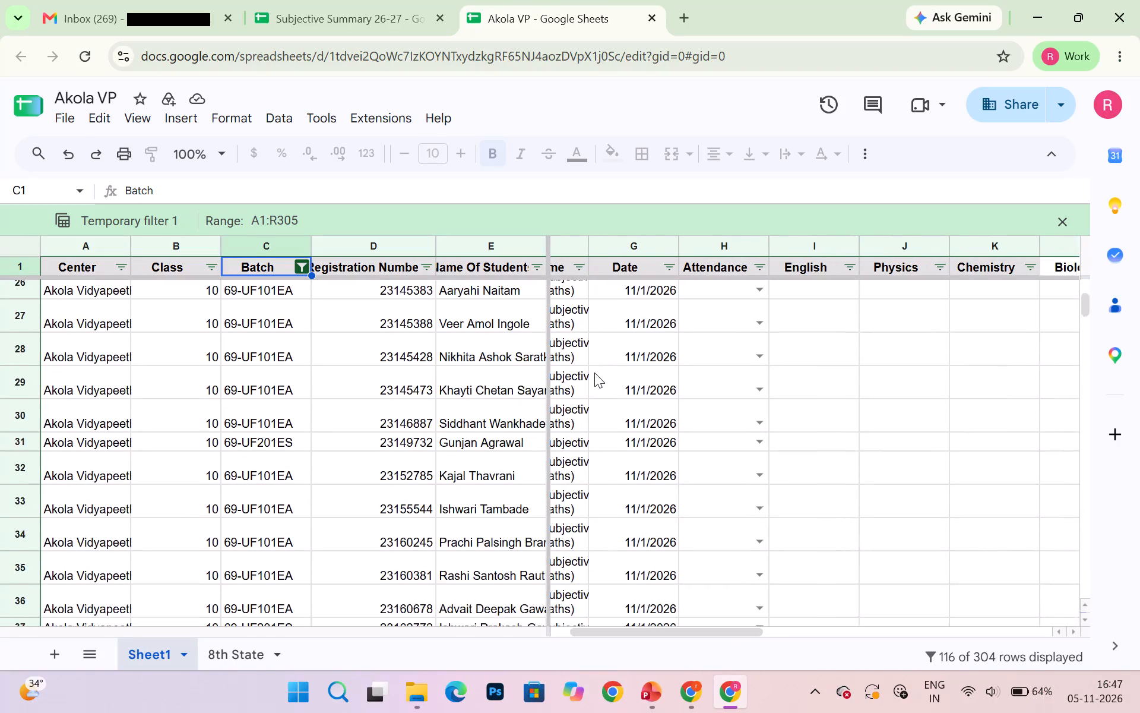
{"action": "scroll", "coordinate": [594, 373], "scroll_direction": "down", "scroll_amount": 1}
{"action": "scroll", "coordinate": [594, 373], "scroll_direction": "up", "scroll_amount": 4}
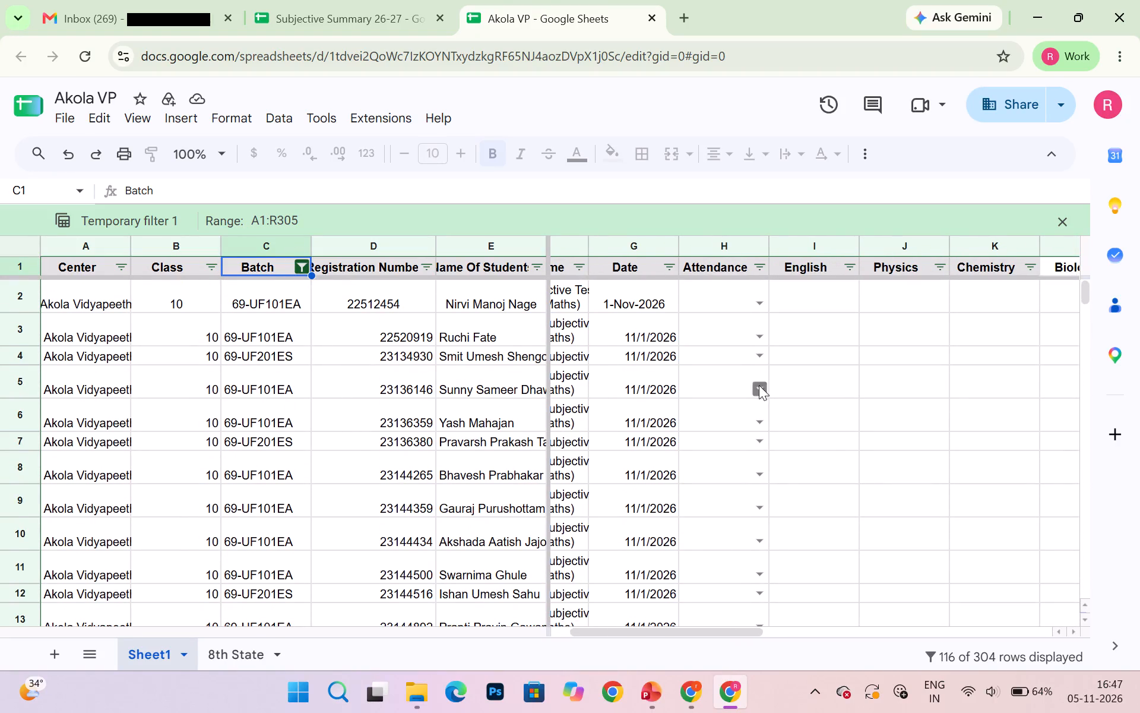
{"action": "scroll", "coordinate": [650, 369], "scroll_direction": "right", "scroll_amount": 6}
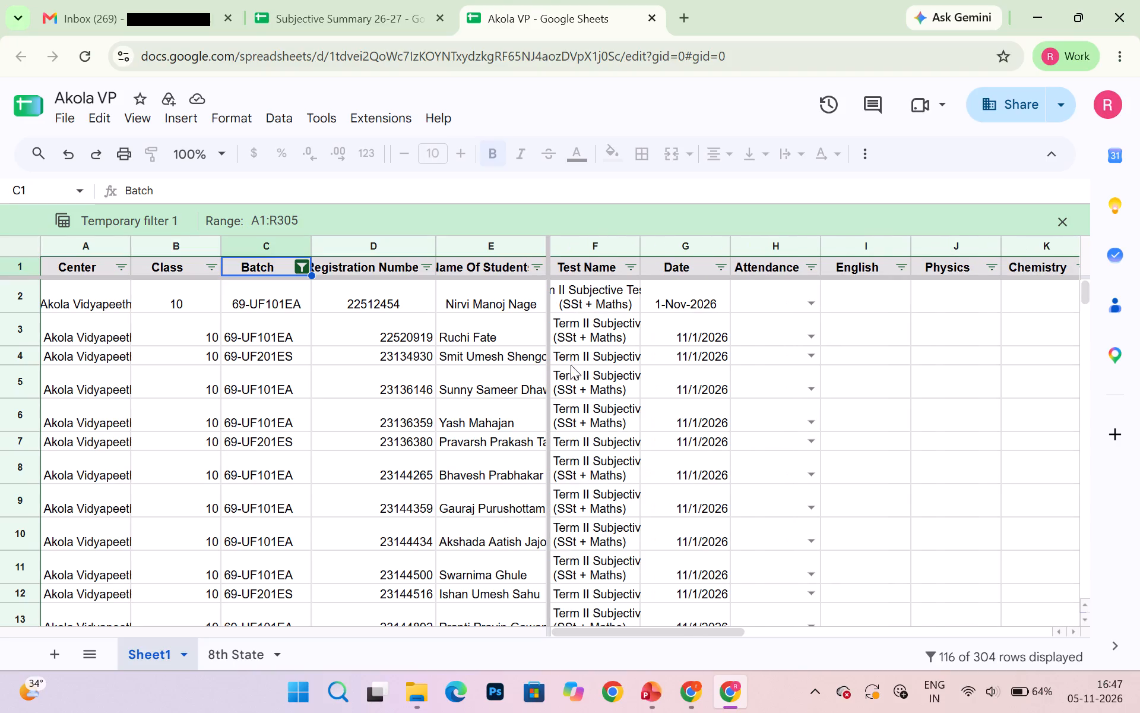
{"action": "left_click", "coordinate": [618, 357]}
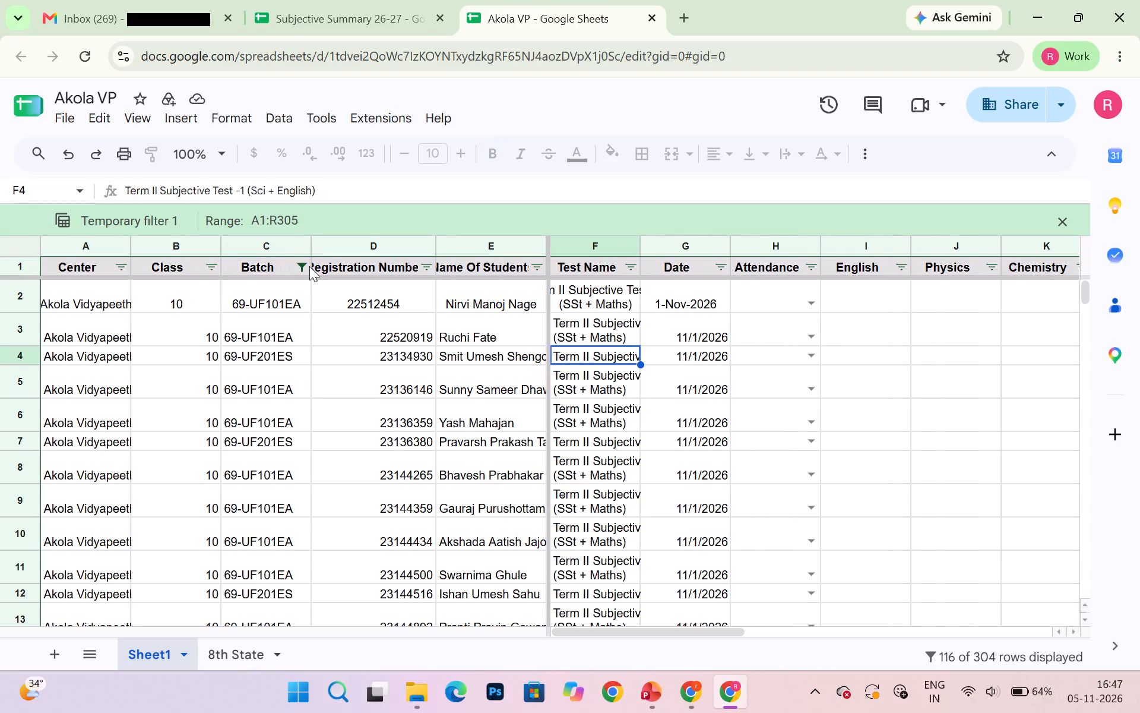
{"action": "left_click", "coordinate": [603, 329]}
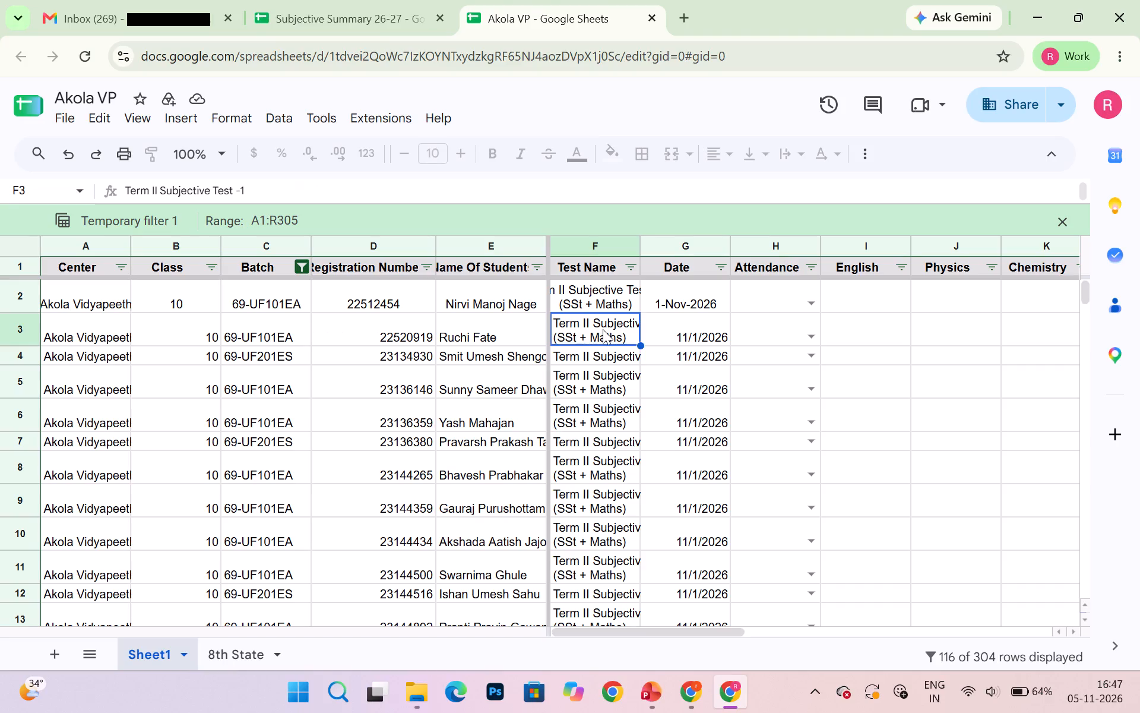
{"action": "left_click_drag", "start_coordinate": [603, 329], "coordinate": [235, 328]}
Remove 69-UF101EA from the Batch column filter, leaving only 69-UF201ES selected.
{"action": "left_click", "coordinate": [300, 261]}
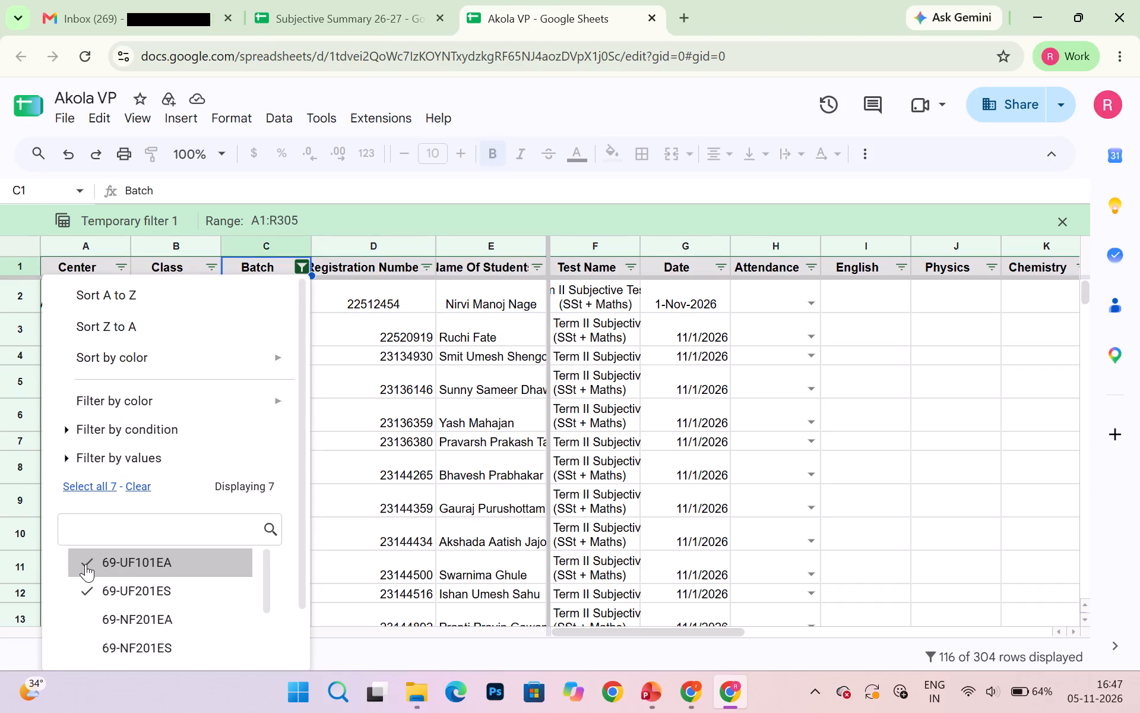
{"action": "left_click", "coordinate": [85, 564]}
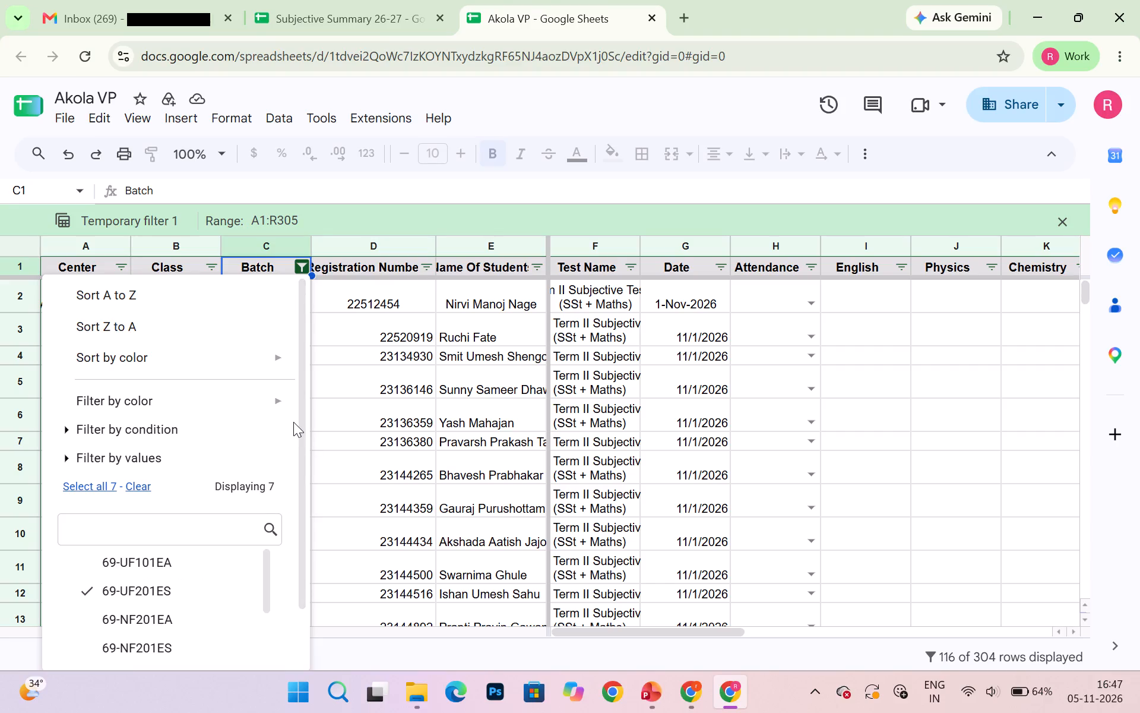
{"action": "scroll", "coordinate": [293, 422], "scroll_direction": "down", "scroll_amount": 2}
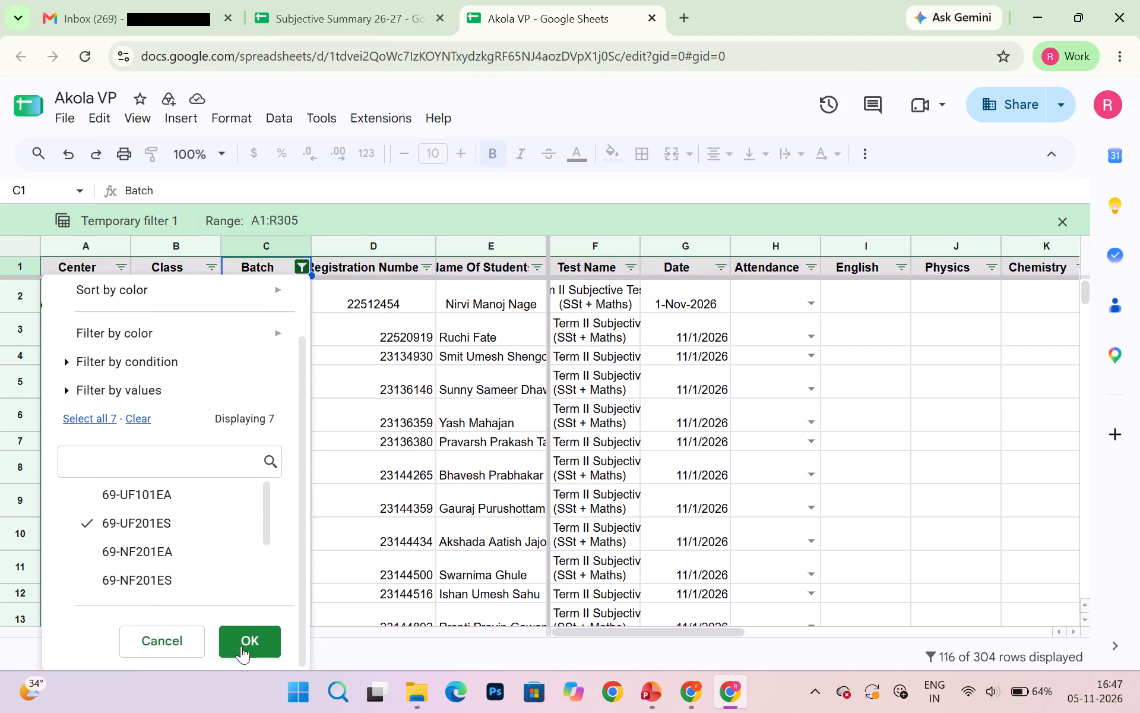
{"action": "left_click", "coordinate": [241, 646]}
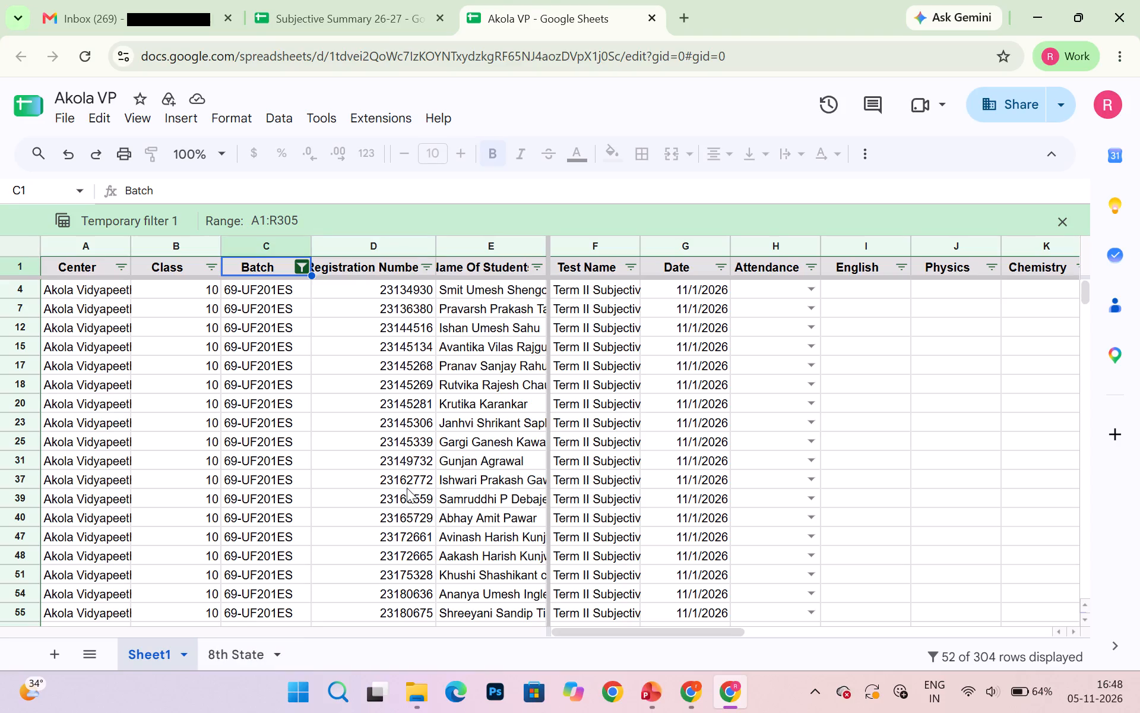
Examine the first filtered students of batch 69-UF201ES and the subject columns from Attendance across to Hindi/Urdu.
{"action": "scroll", "coordinate": [645, 396], "scroll_direction": "left", "scroll_amount": 4}
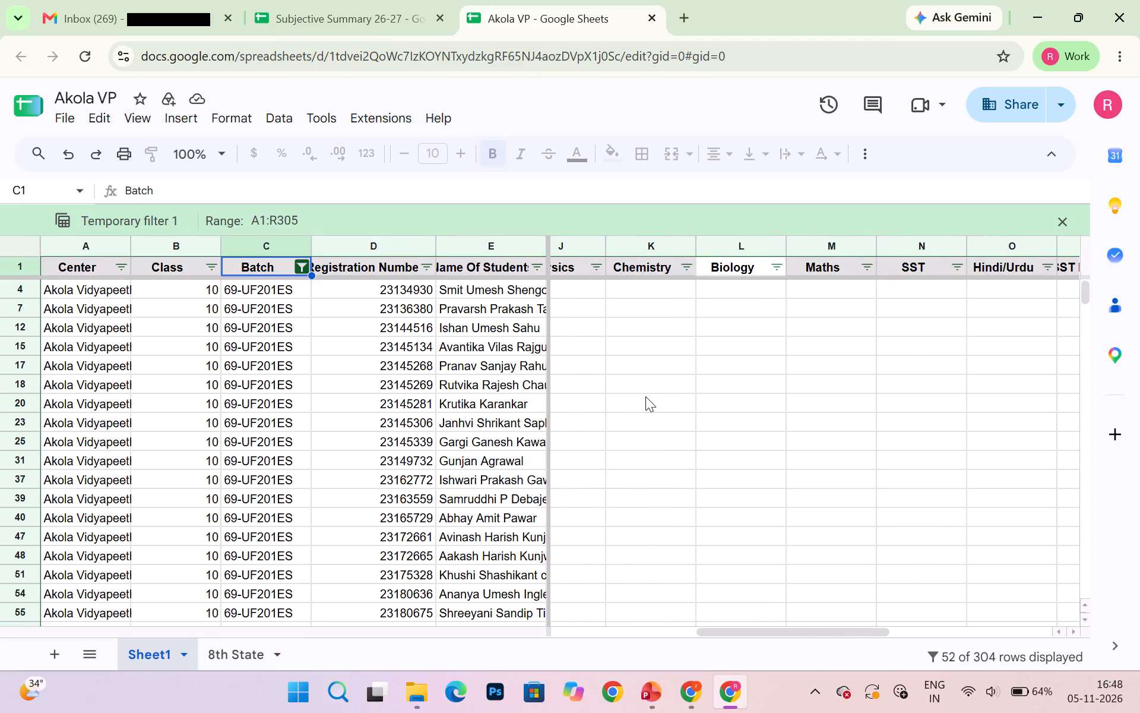
{"action": "scroll", "coordinate": [645, 396], "scroll_direction": "right", "scroll_amount": 1}
{"action": "scroll", "coordinate": [397, 408], "scroll_direction": "up", "scroll_amount": 8}
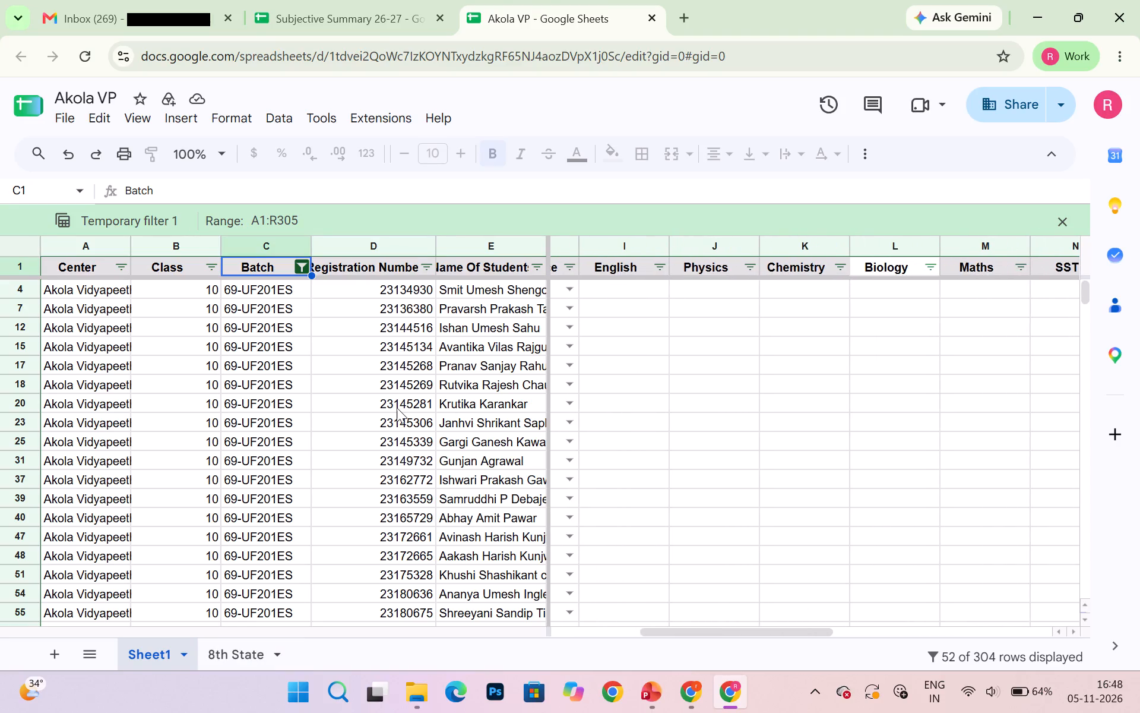
{"action": "left_click", "coordinate": [500, 289]}
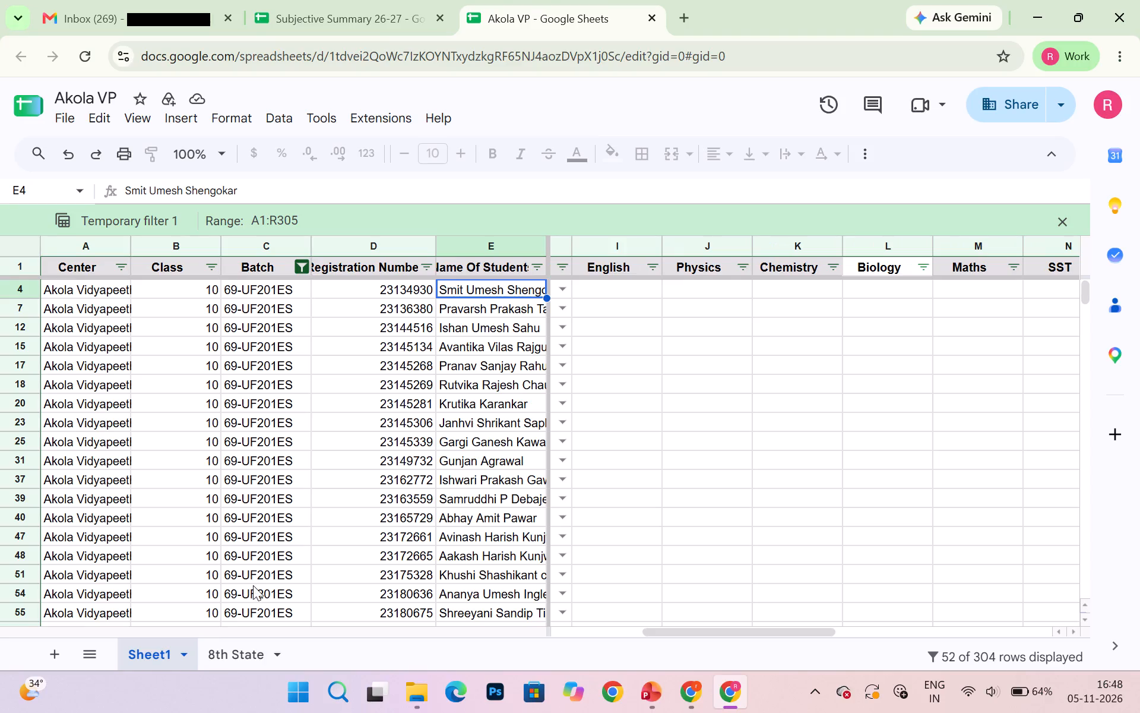
{"action": "left_click", "coordinate": [469, 627]}
{"action": "scroll", "coordinate": [416, 414], "scroll_direction": "left", "scroll_amount": 1}
{"action": "scroll", "coordinate": [416, 414], "scroll_direction": "right", "scroll_amount": 1}
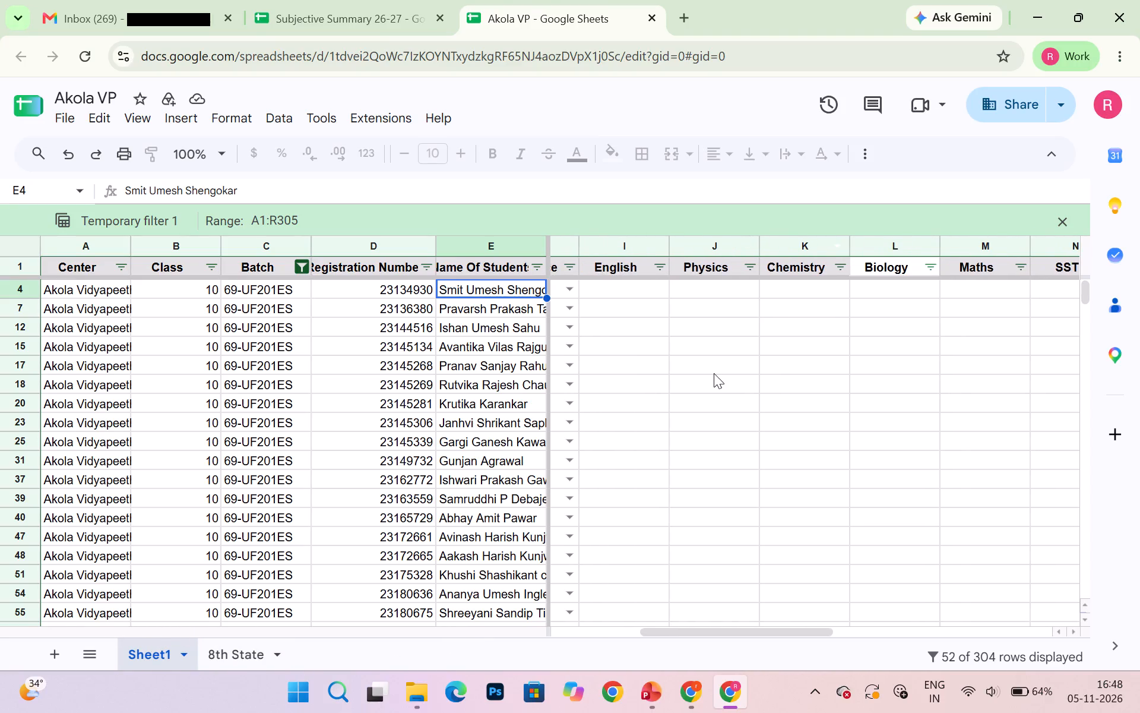
{"action": "scroll", "coordinate": [714, 373], "scroll_direction": "left", "scroll_amount": 3}
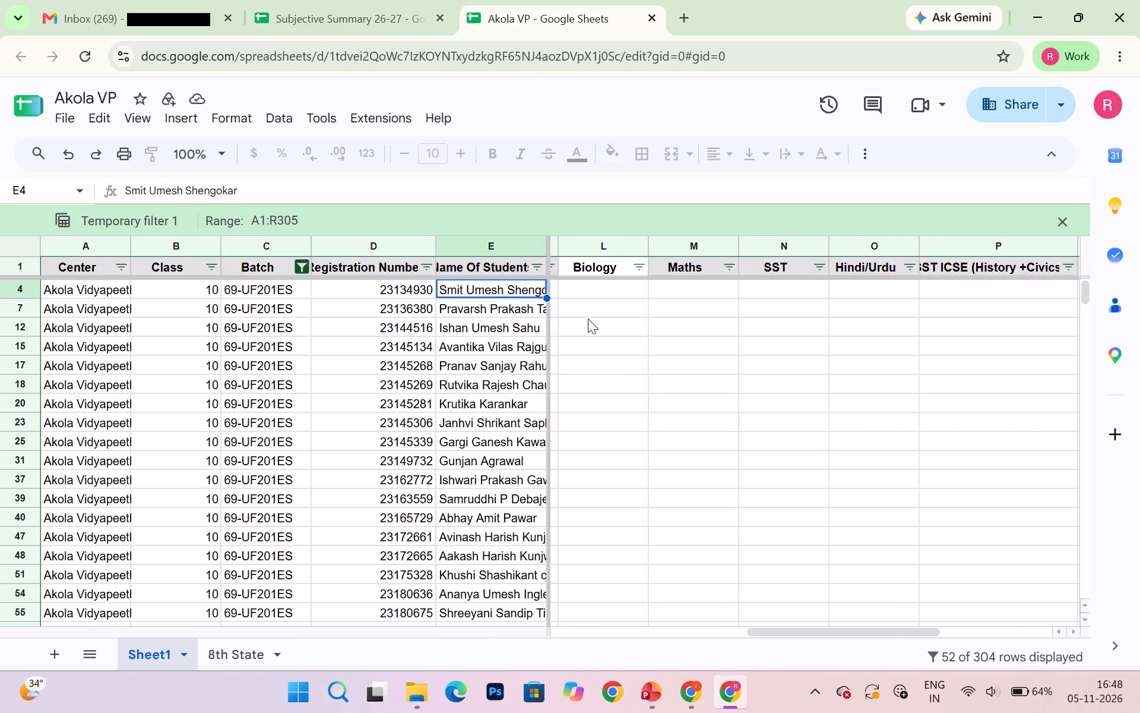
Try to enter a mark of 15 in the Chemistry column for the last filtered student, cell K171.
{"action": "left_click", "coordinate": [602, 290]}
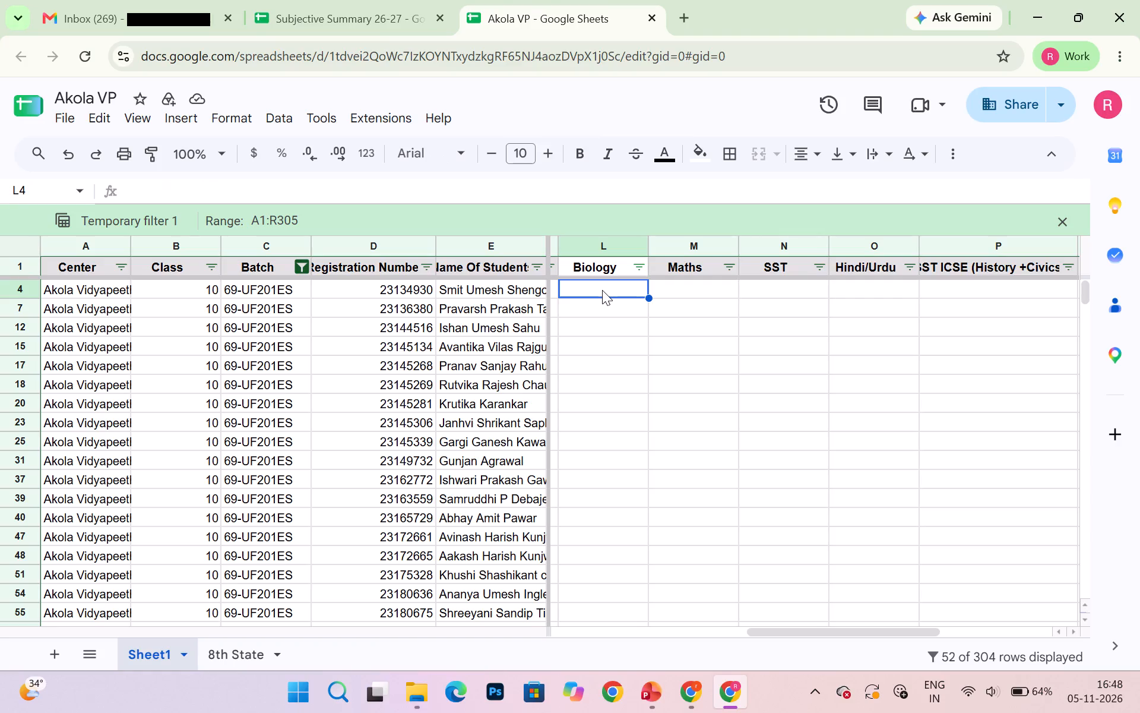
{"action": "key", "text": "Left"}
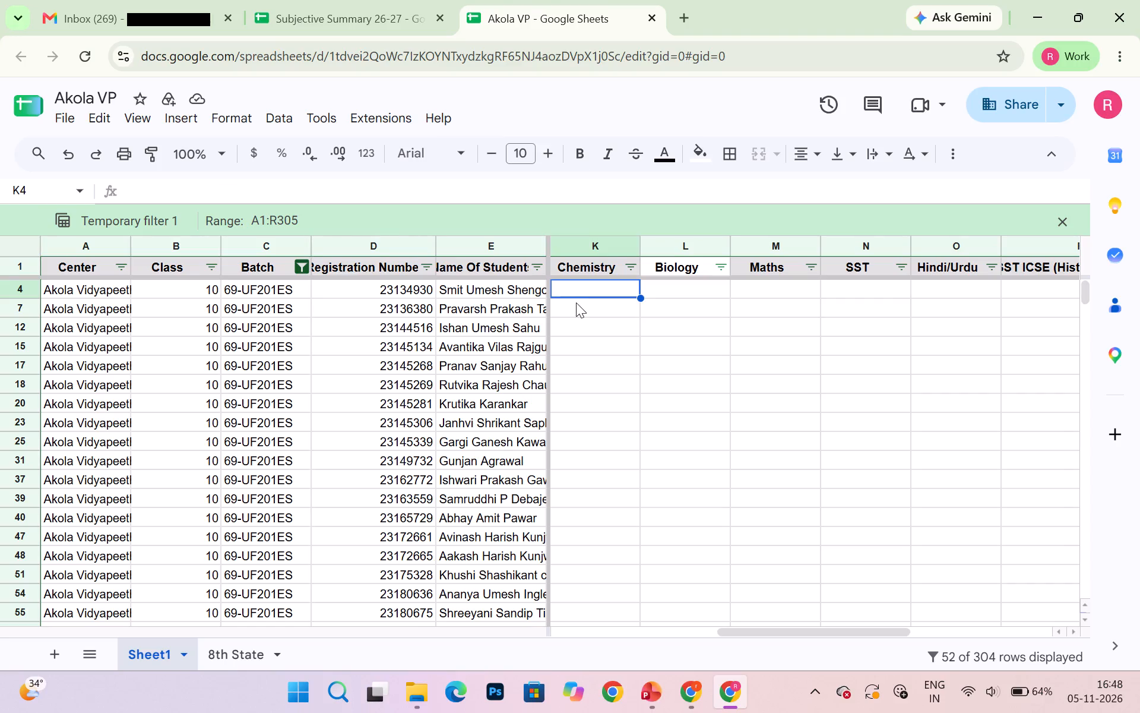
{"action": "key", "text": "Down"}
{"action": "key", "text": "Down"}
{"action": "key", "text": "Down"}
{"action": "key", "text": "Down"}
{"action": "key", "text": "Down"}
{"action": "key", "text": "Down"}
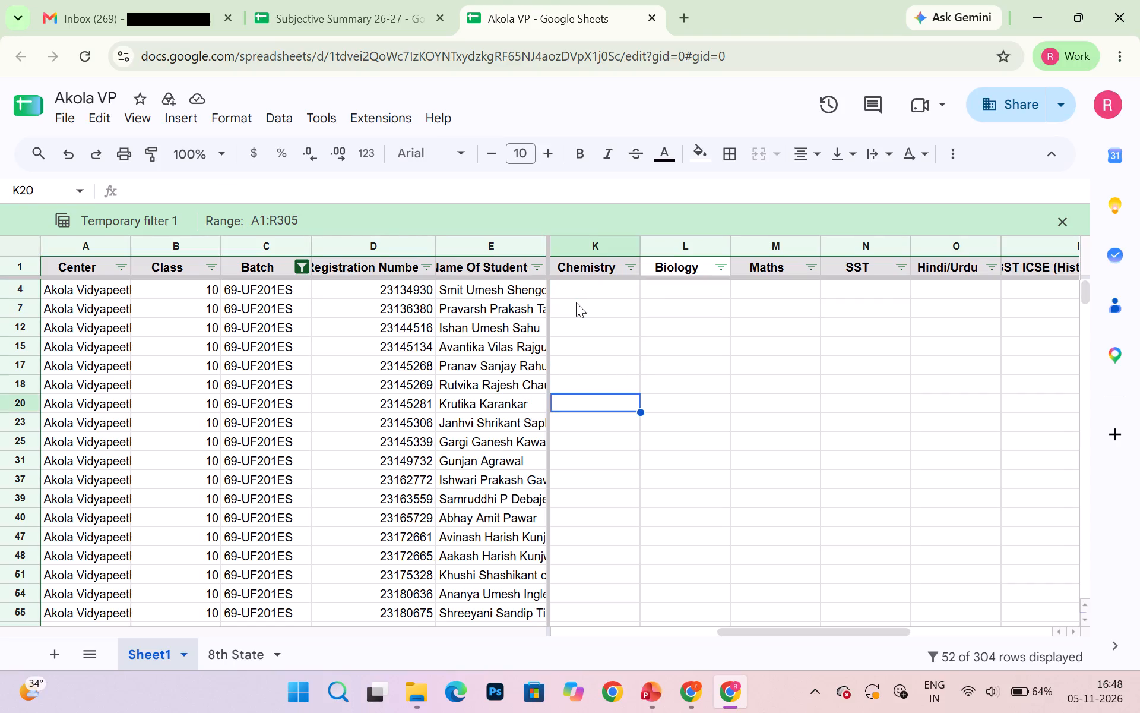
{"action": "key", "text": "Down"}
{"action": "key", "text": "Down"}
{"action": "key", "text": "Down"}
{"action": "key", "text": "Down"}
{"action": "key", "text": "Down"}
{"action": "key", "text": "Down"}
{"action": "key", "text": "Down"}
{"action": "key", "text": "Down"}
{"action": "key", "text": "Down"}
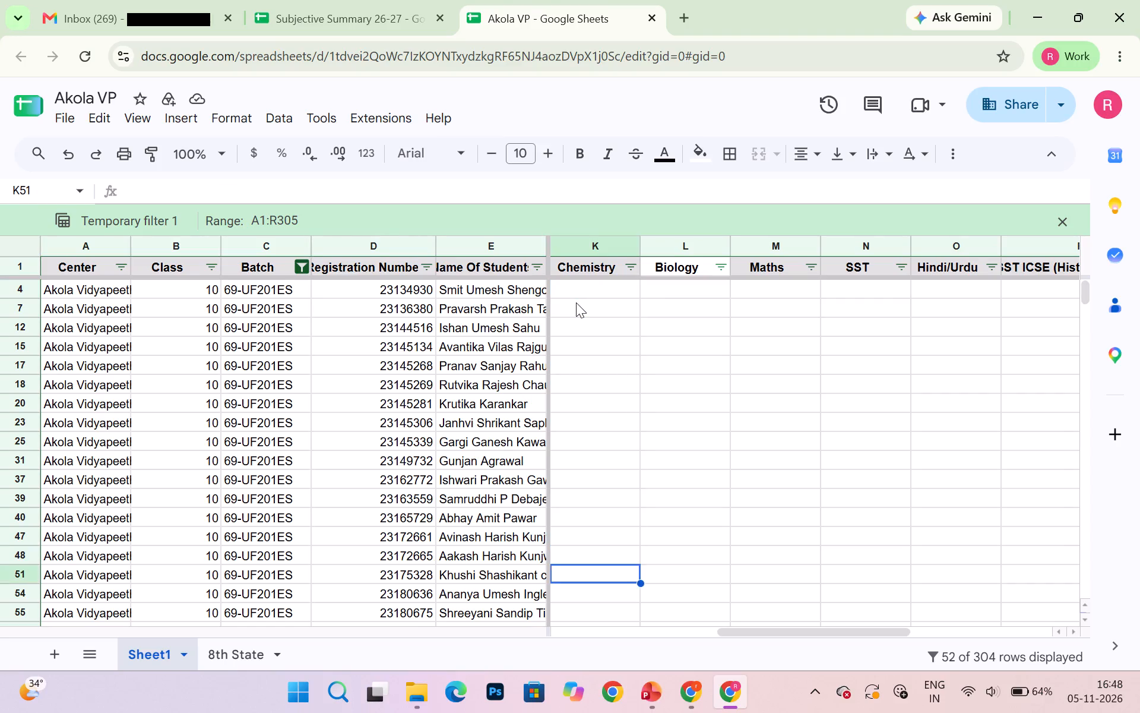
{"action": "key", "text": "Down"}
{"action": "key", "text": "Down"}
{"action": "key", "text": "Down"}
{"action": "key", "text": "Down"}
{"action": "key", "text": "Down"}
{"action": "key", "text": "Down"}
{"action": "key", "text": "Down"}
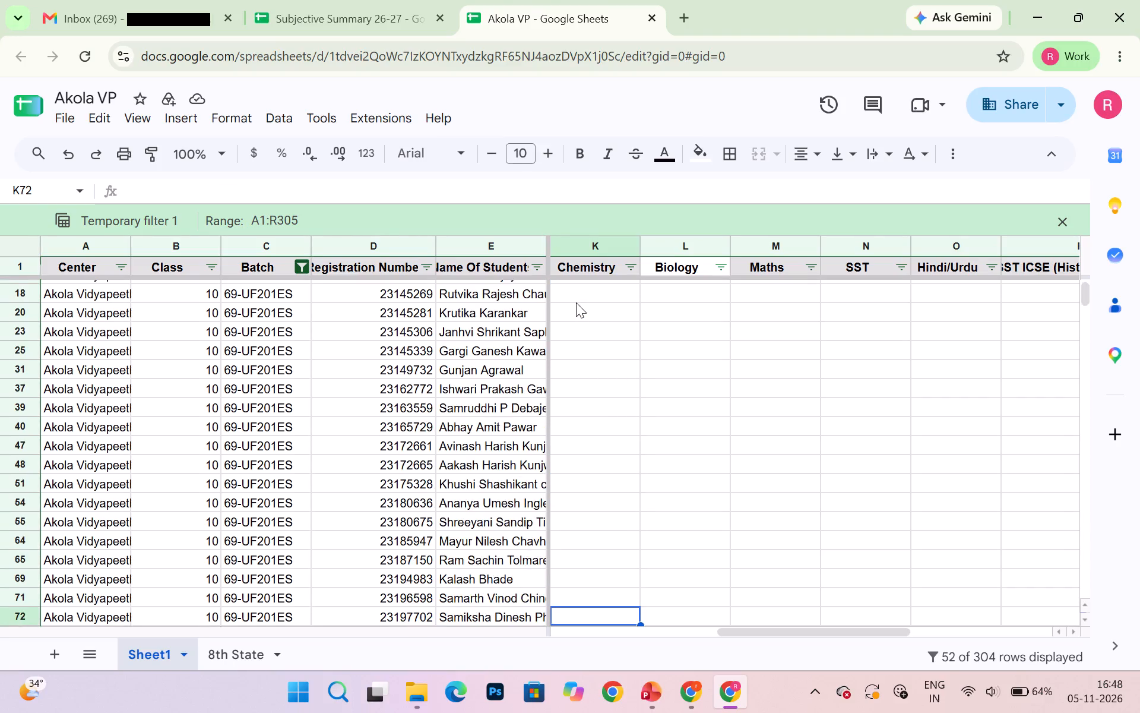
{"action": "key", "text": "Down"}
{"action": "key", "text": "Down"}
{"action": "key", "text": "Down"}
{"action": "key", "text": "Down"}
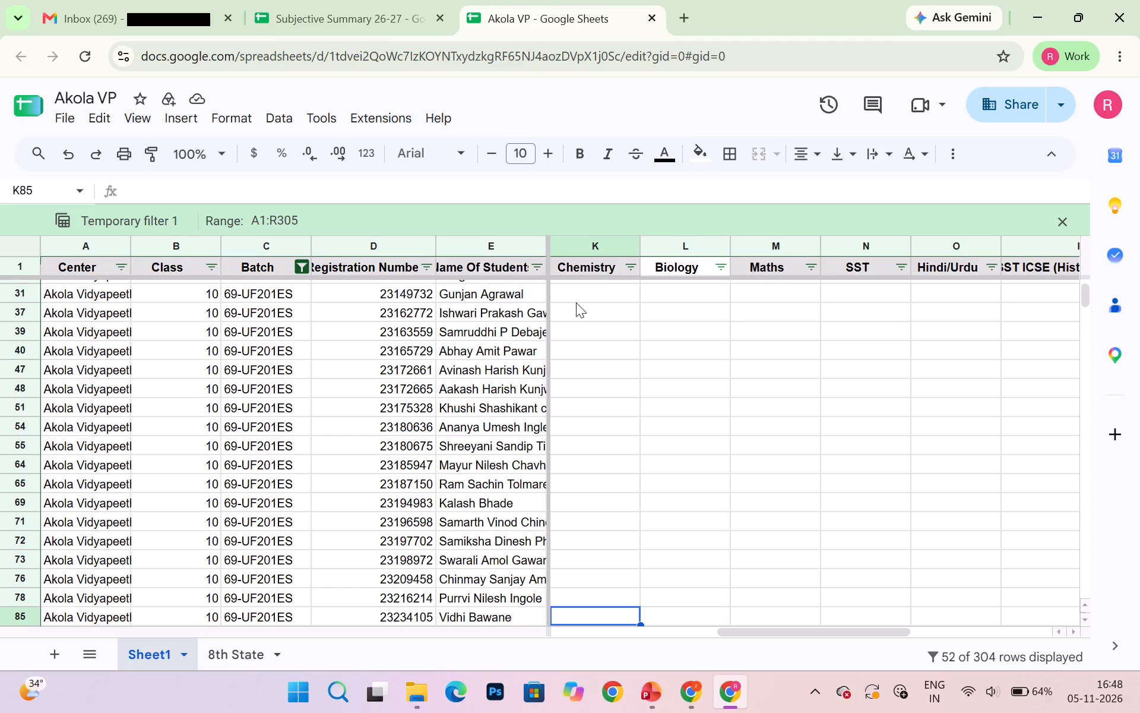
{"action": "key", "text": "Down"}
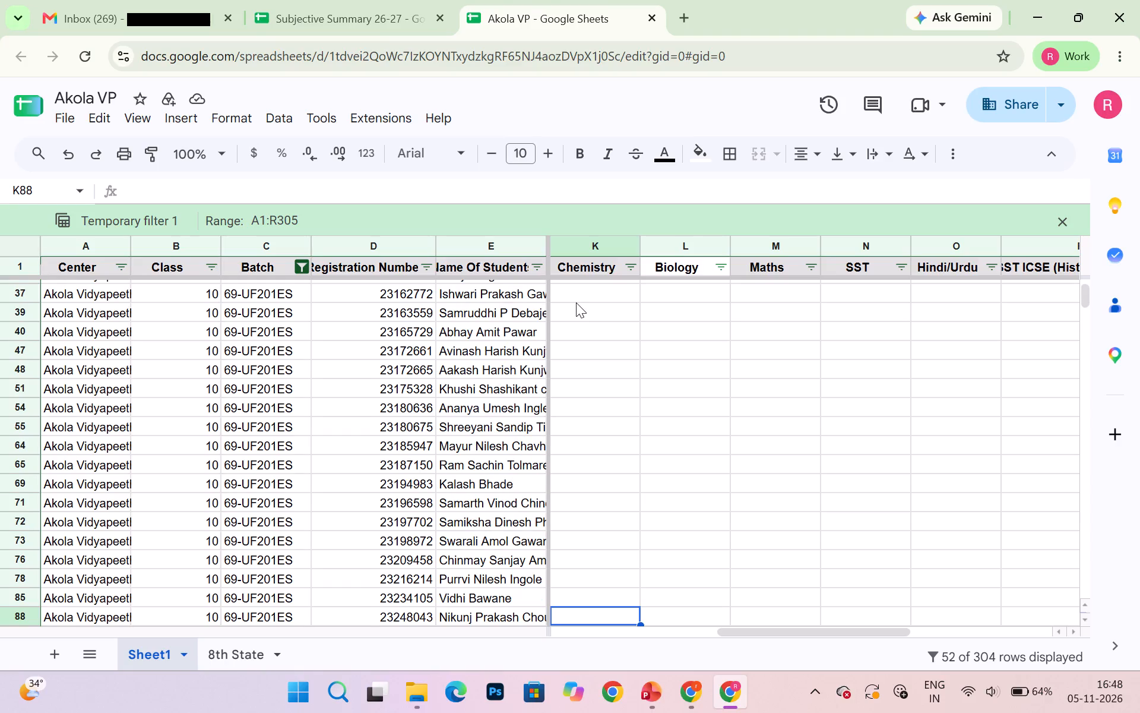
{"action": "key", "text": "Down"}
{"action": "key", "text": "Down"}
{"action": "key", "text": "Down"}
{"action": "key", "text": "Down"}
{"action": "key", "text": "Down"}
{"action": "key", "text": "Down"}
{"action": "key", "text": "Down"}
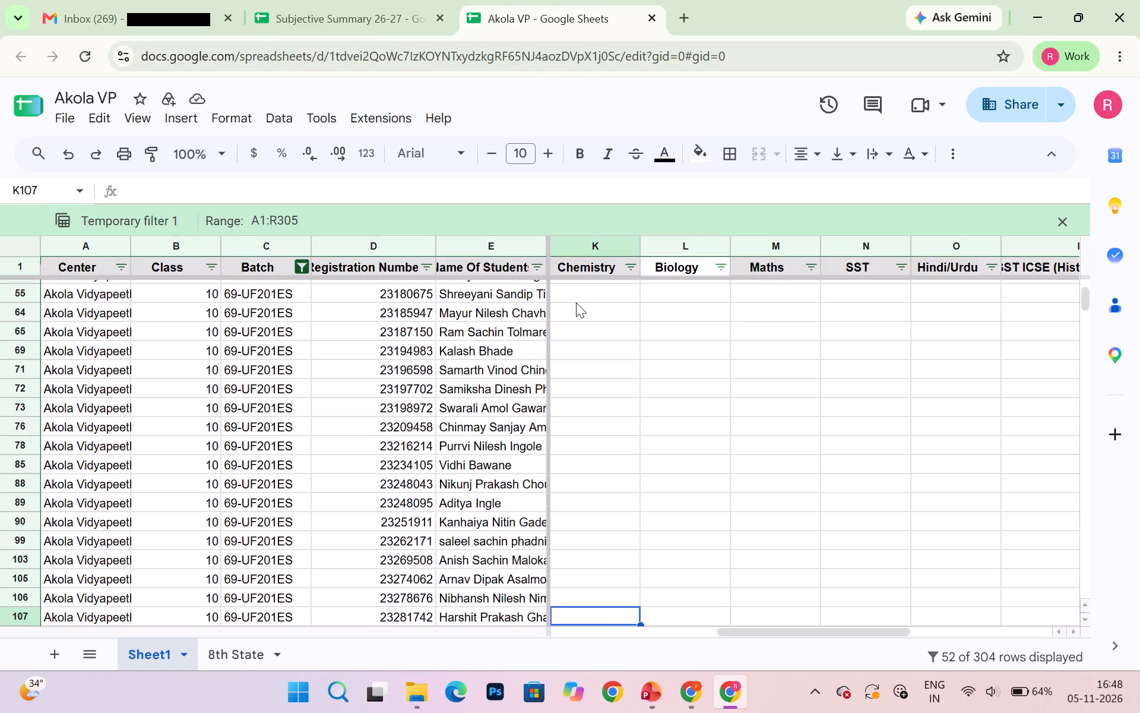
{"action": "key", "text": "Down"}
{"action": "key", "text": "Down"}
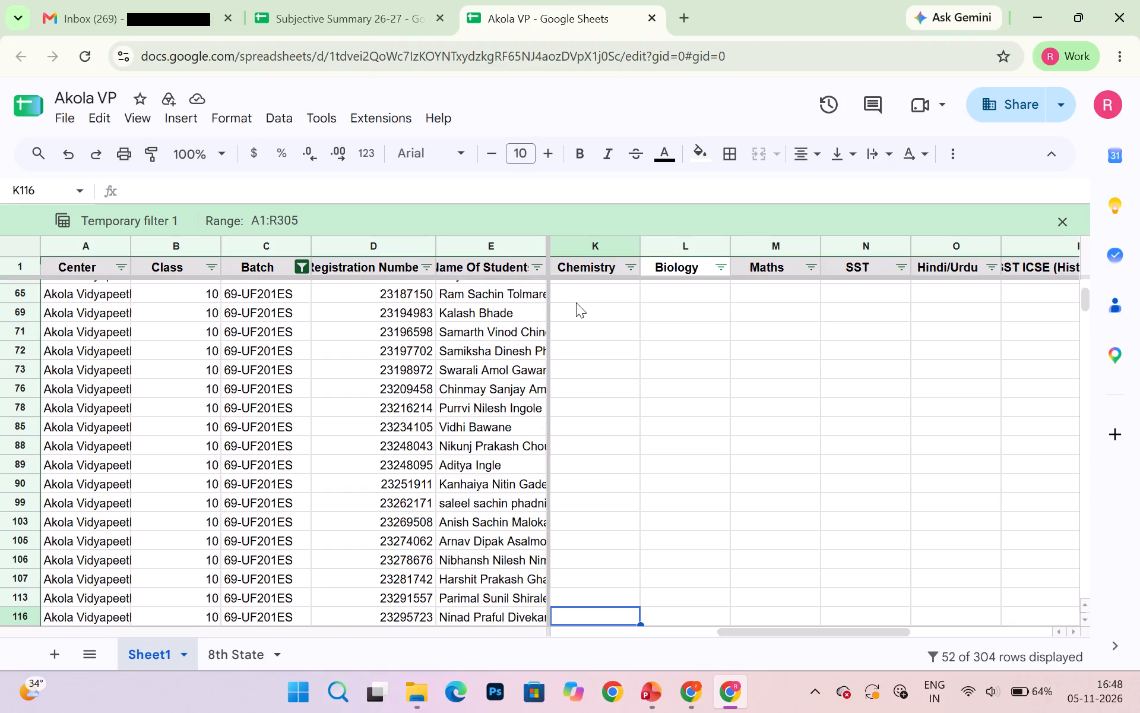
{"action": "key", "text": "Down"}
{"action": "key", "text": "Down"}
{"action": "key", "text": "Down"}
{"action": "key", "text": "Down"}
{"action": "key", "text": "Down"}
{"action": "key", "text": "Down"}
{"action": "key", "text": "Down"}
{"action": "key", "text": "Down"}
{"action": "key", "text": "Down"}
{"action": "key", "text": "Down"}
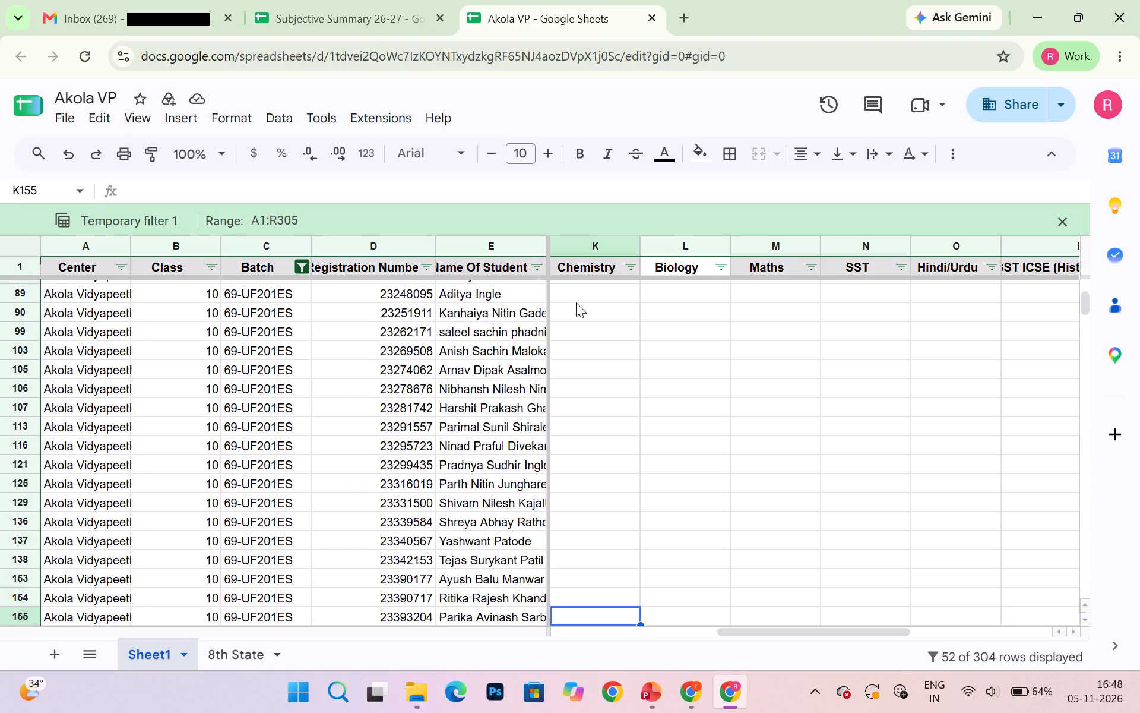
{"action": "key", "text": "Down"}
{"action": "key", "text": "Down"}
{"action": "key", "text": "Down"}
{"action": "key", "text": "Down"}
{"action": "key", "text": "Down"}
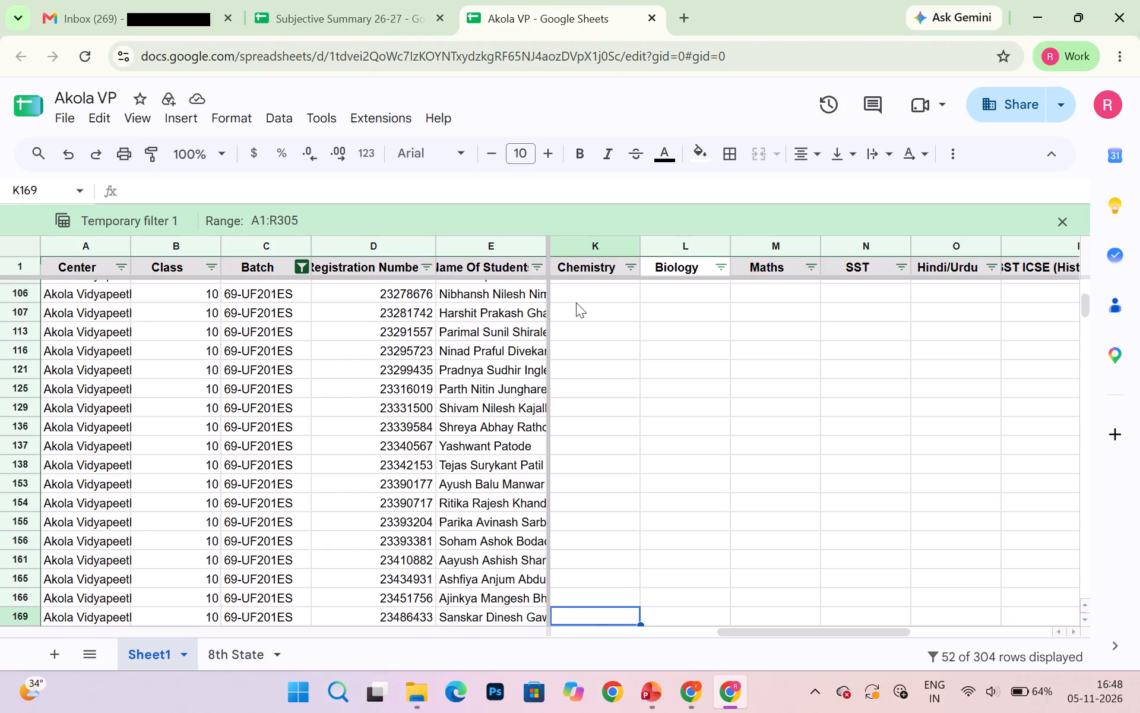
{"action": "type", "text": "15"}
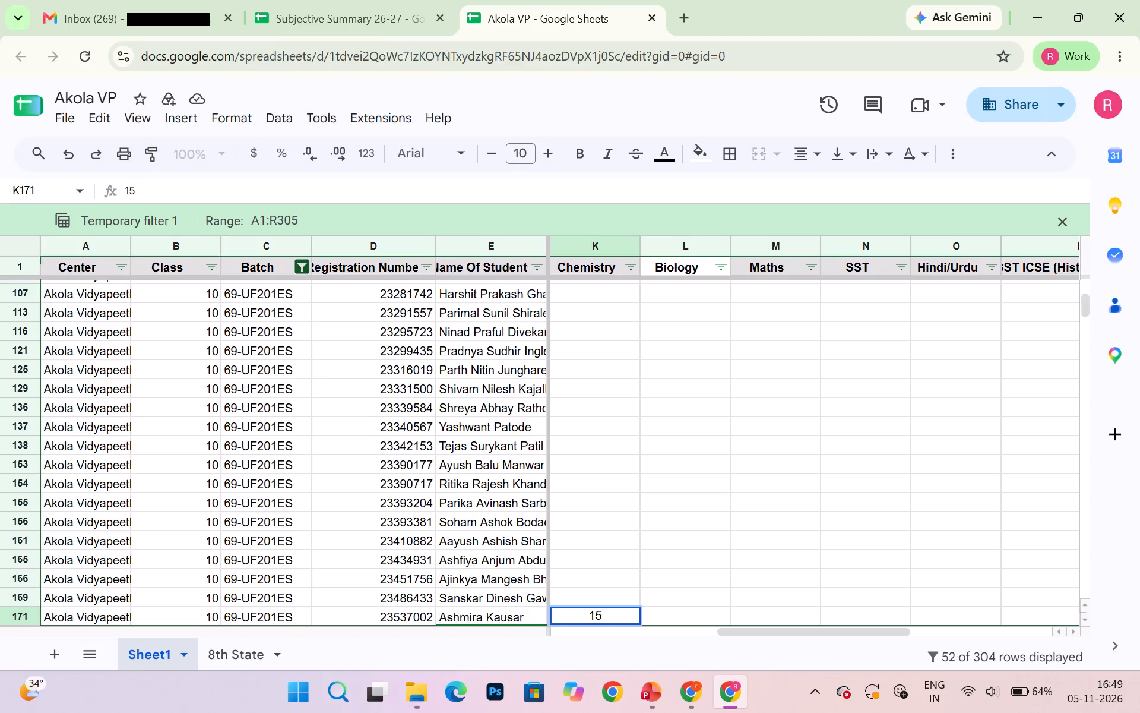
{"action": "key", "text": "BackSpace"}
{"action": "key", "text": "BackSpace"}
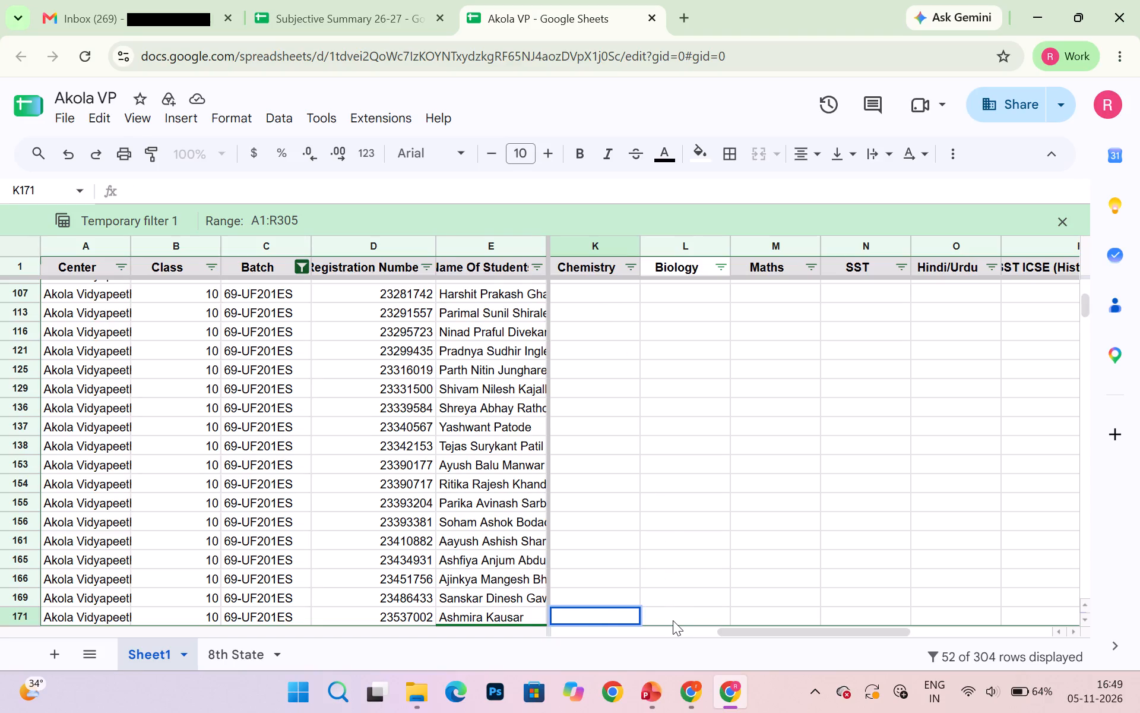
Enter 15 as the Biology mark of the last filtered student, in cell L171.
{"action": "left_click", "coordinate": [673, 620]}
{"action": "left_click_drag", "start_coordinate": [673, 620], "coordinate": [701, 621]}
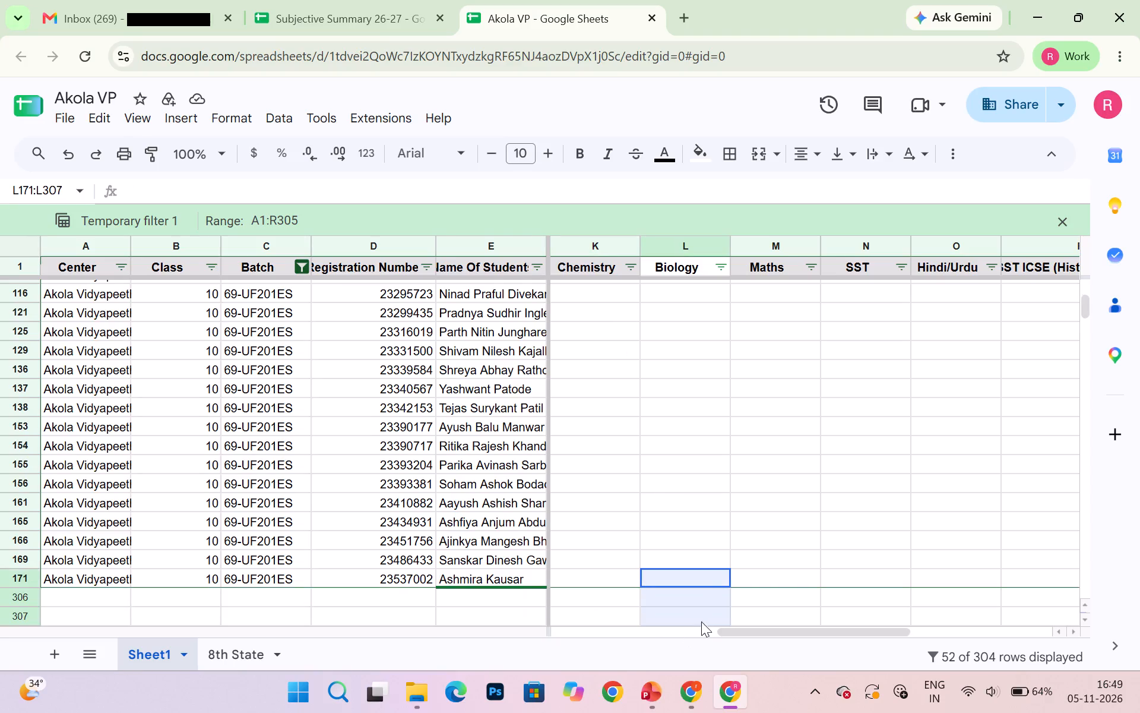
{"action": "left_click_drag", "start_coordinate": [701, 621], "coordinate": [704, 592]}
{"action": "left_click", "coordinate": [699, 579]}
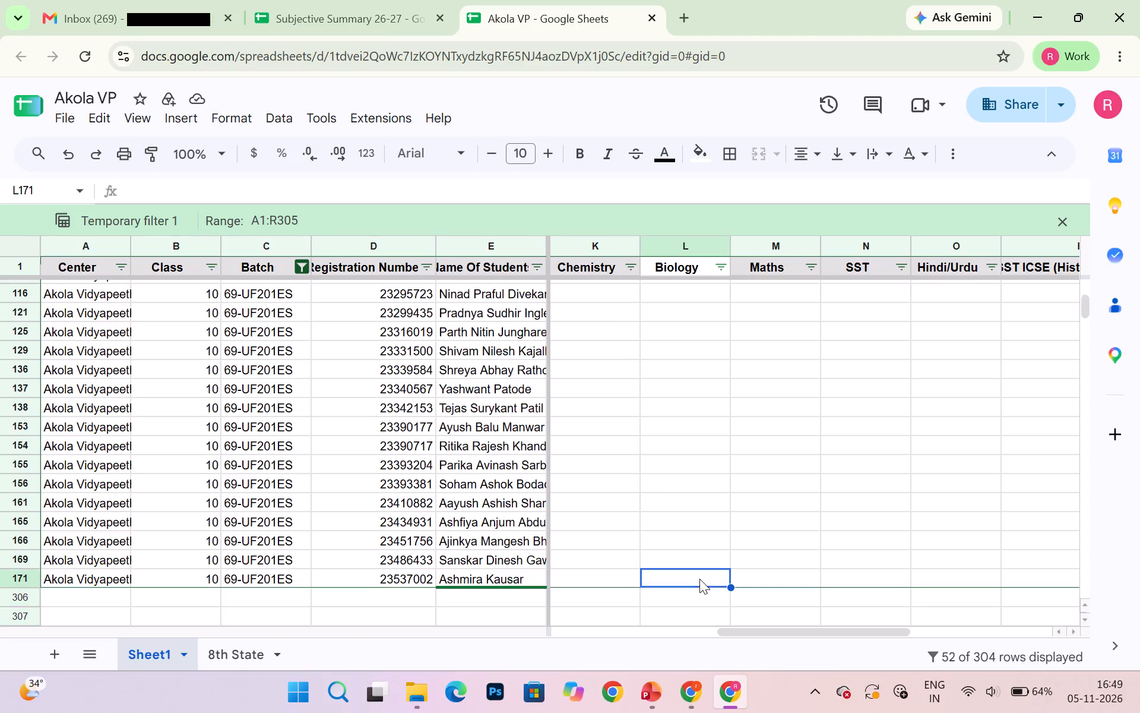
{"action": "key", "text": "1"}
{"action": "key", "text": "5"}
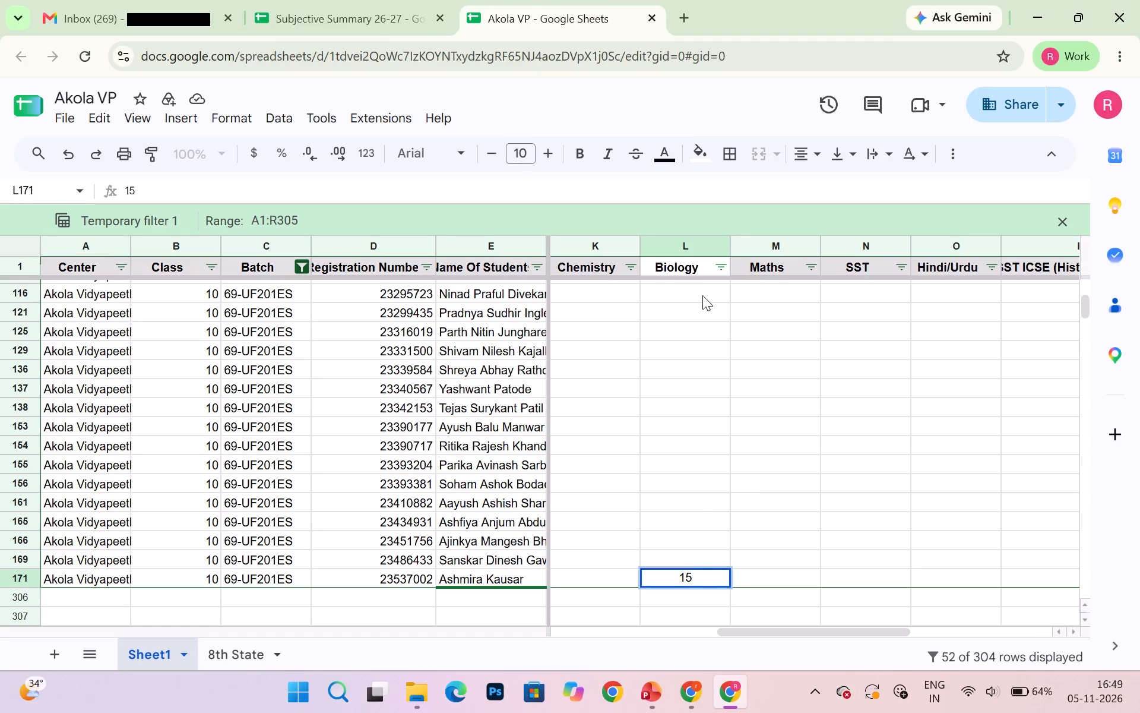
{"action": "left_click", "coordinate": [733, 635]}
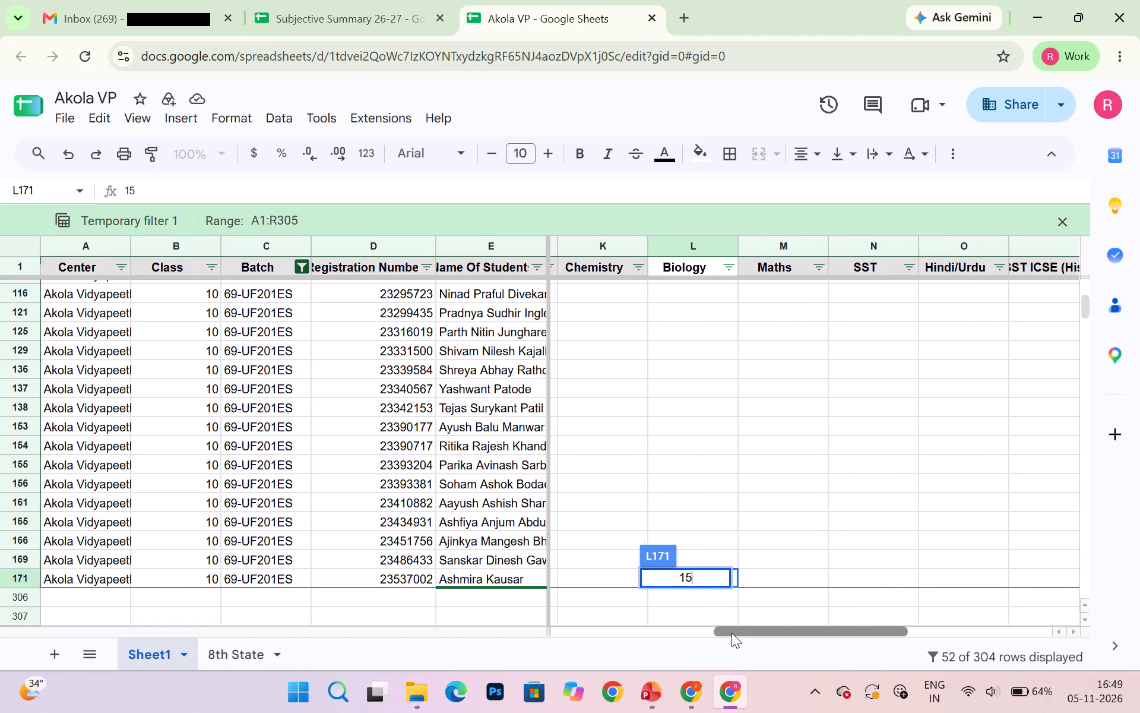
{"action": "left_click", "coordinate": [712, 553]}
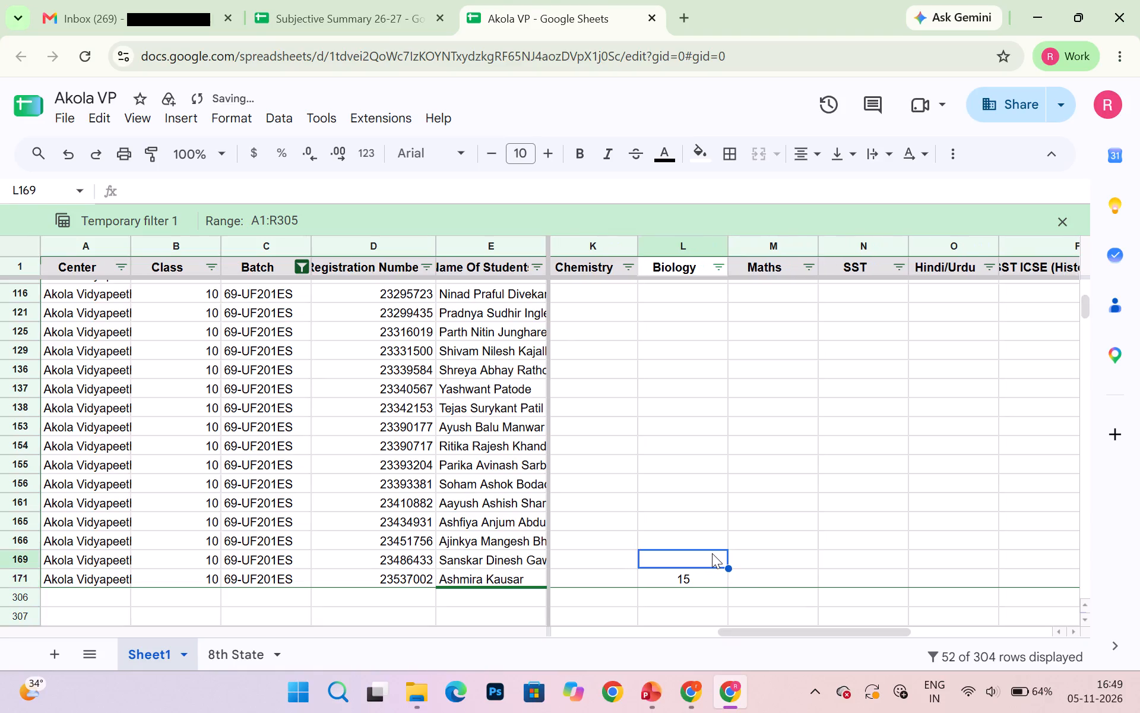
Enter 5 as the Biology mark of the student in row 51, in cell L51.
{"action": "scroll", "coordinate": [640, 503], "scroll_direction": "left", "scroll_amount": 1}
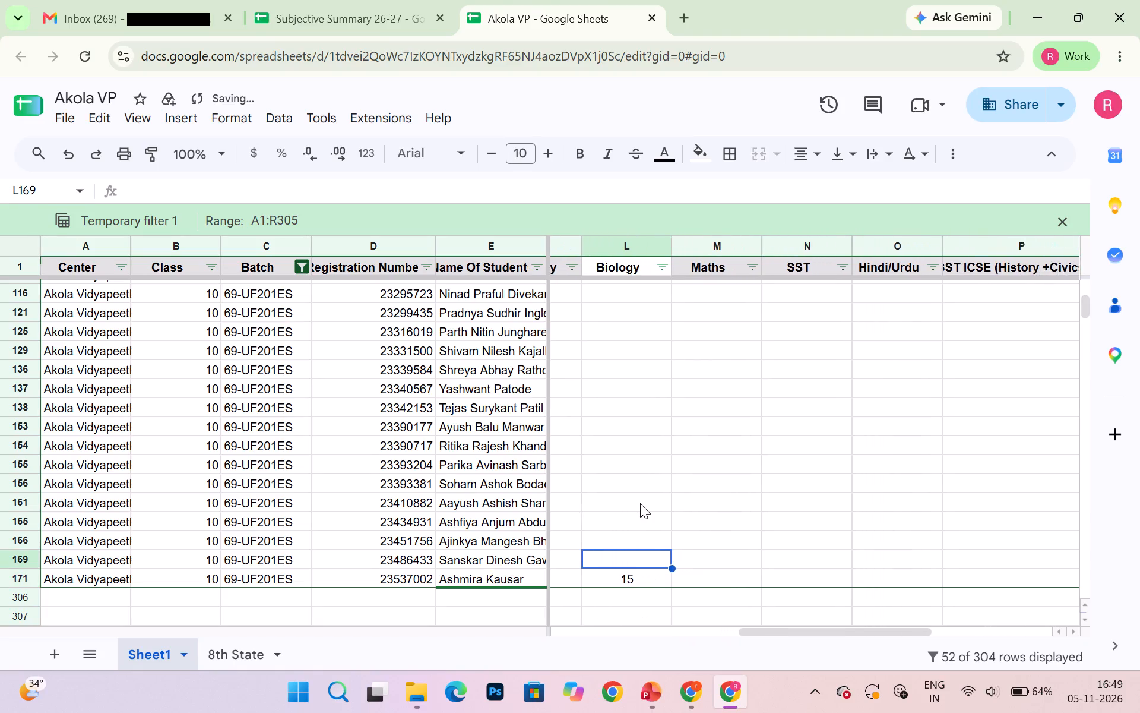
{"action": "scroll", "coordinate": [640, 503], "scroll_direction": "left", "scroll_amount": 1}
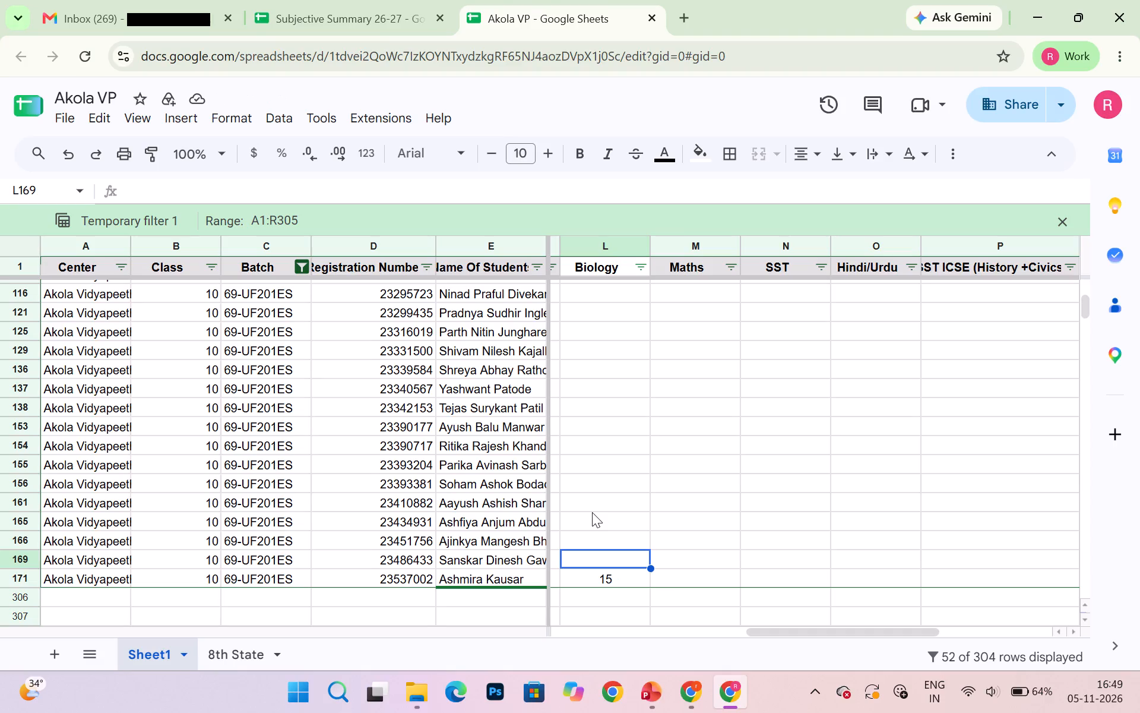
{"action": "key", "text": "Up"}
{"action": "key", "text": "Up"}
{"action": "key", "text": "Up"}
{"action": "key", "text": "Up"}
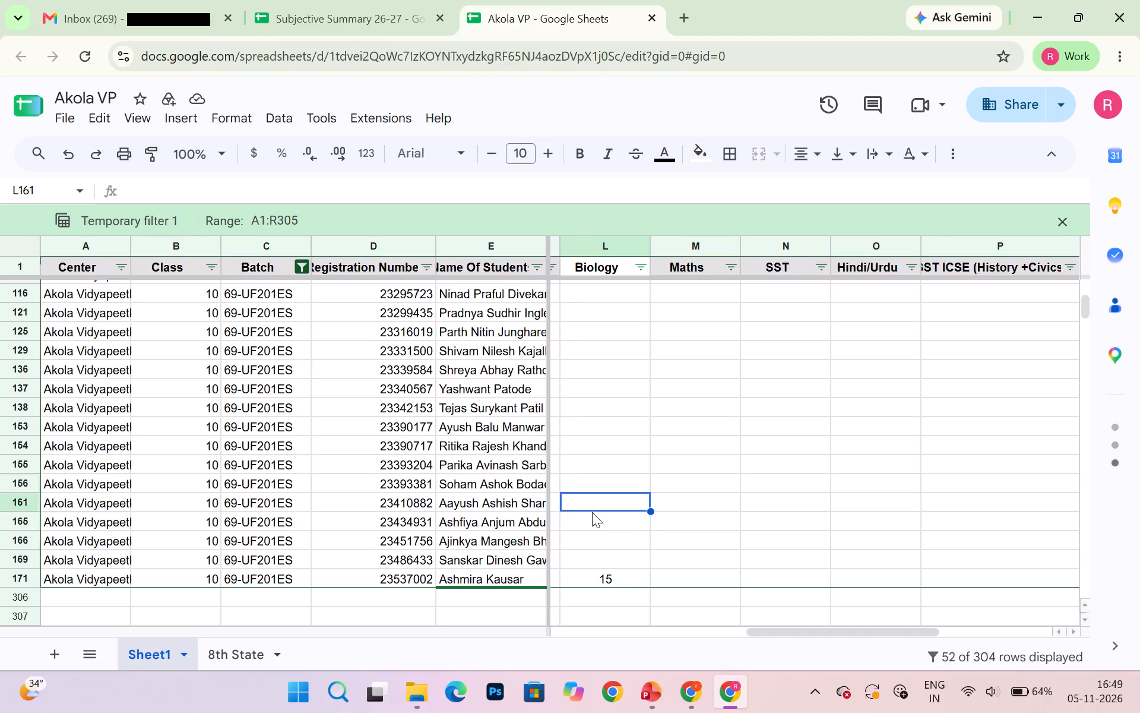
{"action": "key", "text": "Up"}
{"action": "key", "text": "Up"}
{"action": "key", "text": "Up"}
{"action": "key", "text": "Up"}
{"action": "key", "text": "Up"}
{"action": "key", "text": "Up"}
{"action": "key", "text": "Up"}
{"action": "key", "text": "Up"}
{"action": "key", "text": "Up"}
{"action": "key", "text": "Up"}
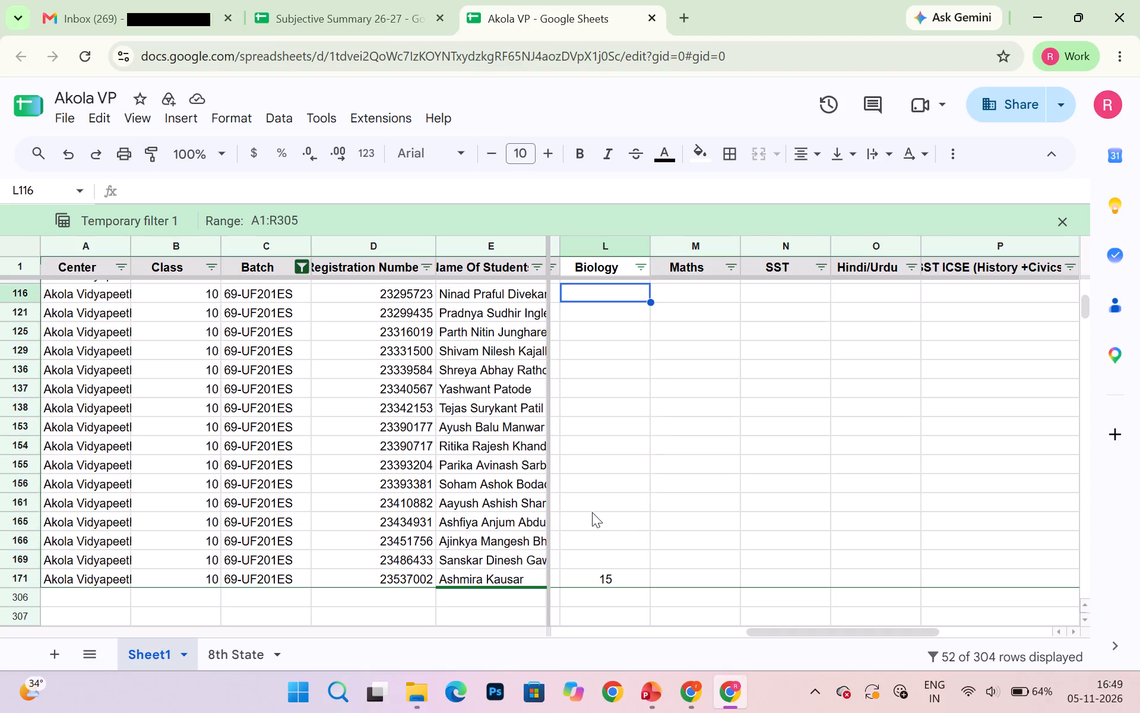
{"action": "key", "text": "Up"}
{"action": "key", "text": "Up"}
{"action": "key", "text": "Up"}
{"action": "key", "text": "Up"}
{"action": "key", "text": "Up"}
{"action": "key", "text": "Up"}
{"action": "key", "text": "Up"}
{"action": "key", "text": "Up"}
{"action": "key", "text": "Up"}
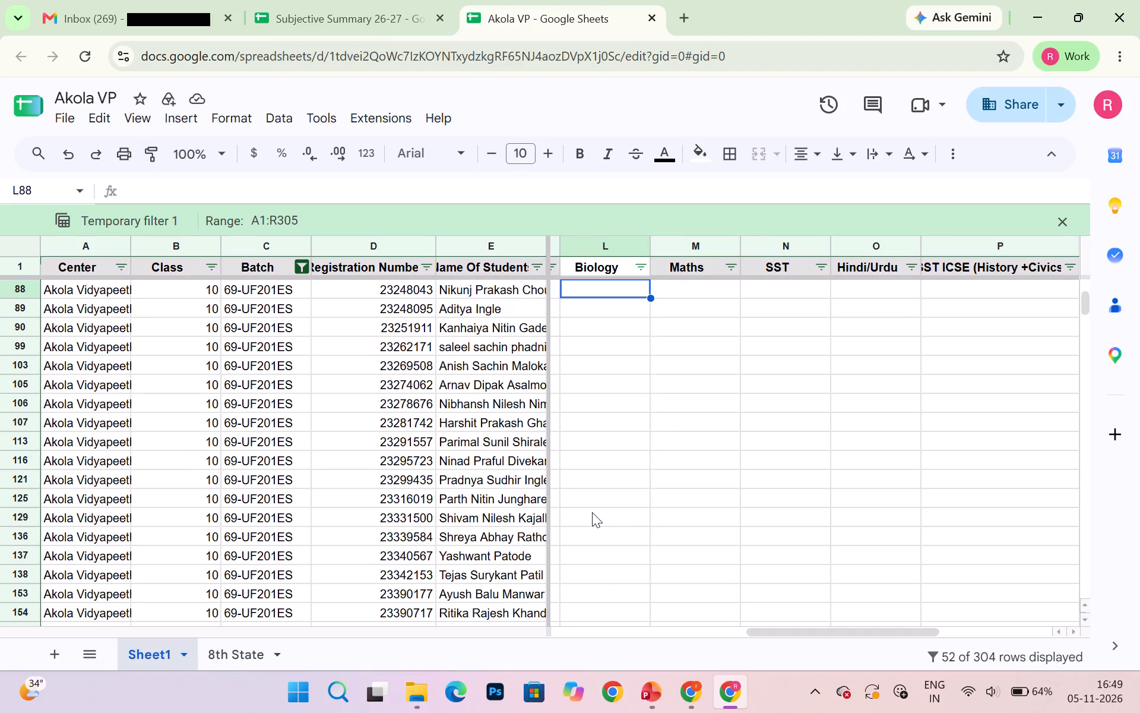
{"action": "key", "text": "Up"}
{"action": "key", "text": "Up"}
{"action": "key", "text": "Up"}
{"action": "key", "text": "Up"}
{"action": "key", "text": "Up"}
{"action": "key", "text": "Up"}
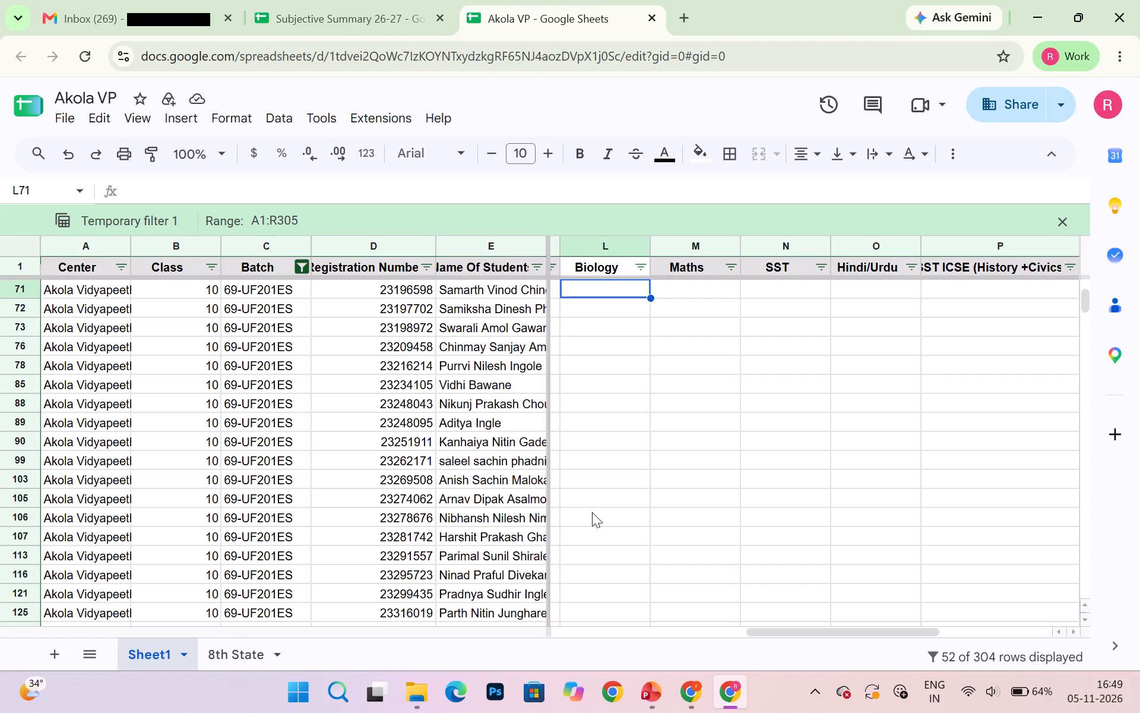
{"action": "key", "text": "Up"}
{"action": "key", "text": "Up"}
{"action": "key", "text": "Up"}
{"action": "key", "text": "Up"}
{"action": "key", "text": "Up"}
{"action": "key", "text": "Up"}
{"action": "key", "text": "Up"}
{"action": "key", "text": "Up"}
{"action": "key", "text": "Down"}
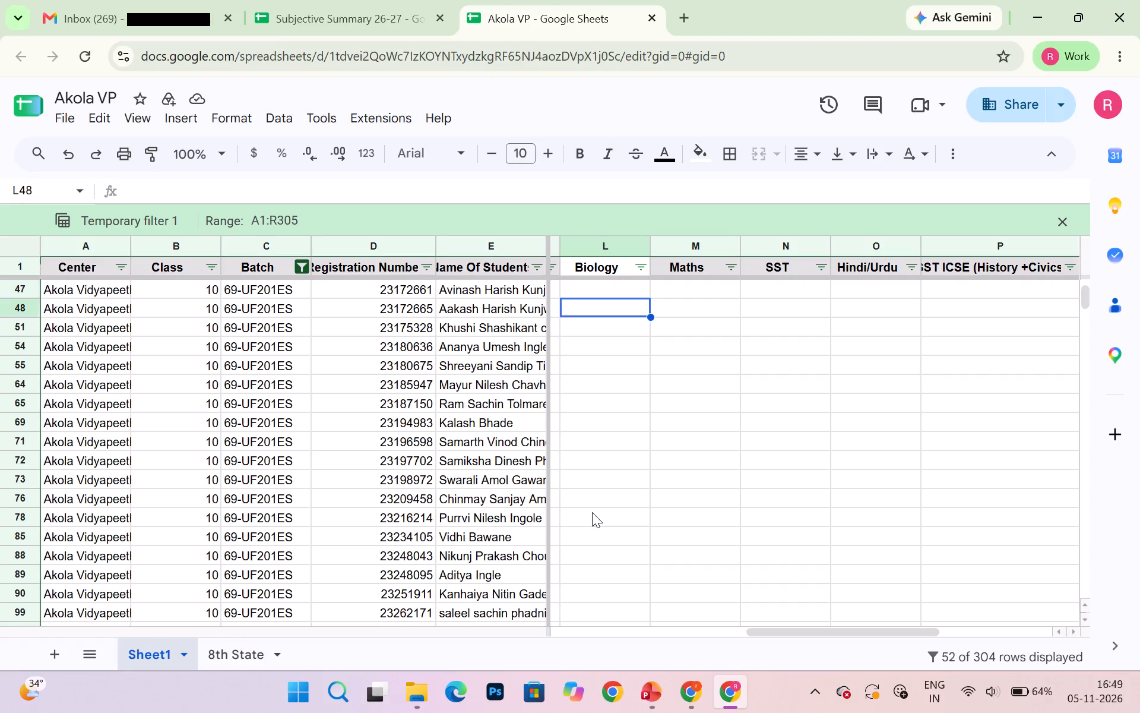
{"action": "key", "text": "Down"}
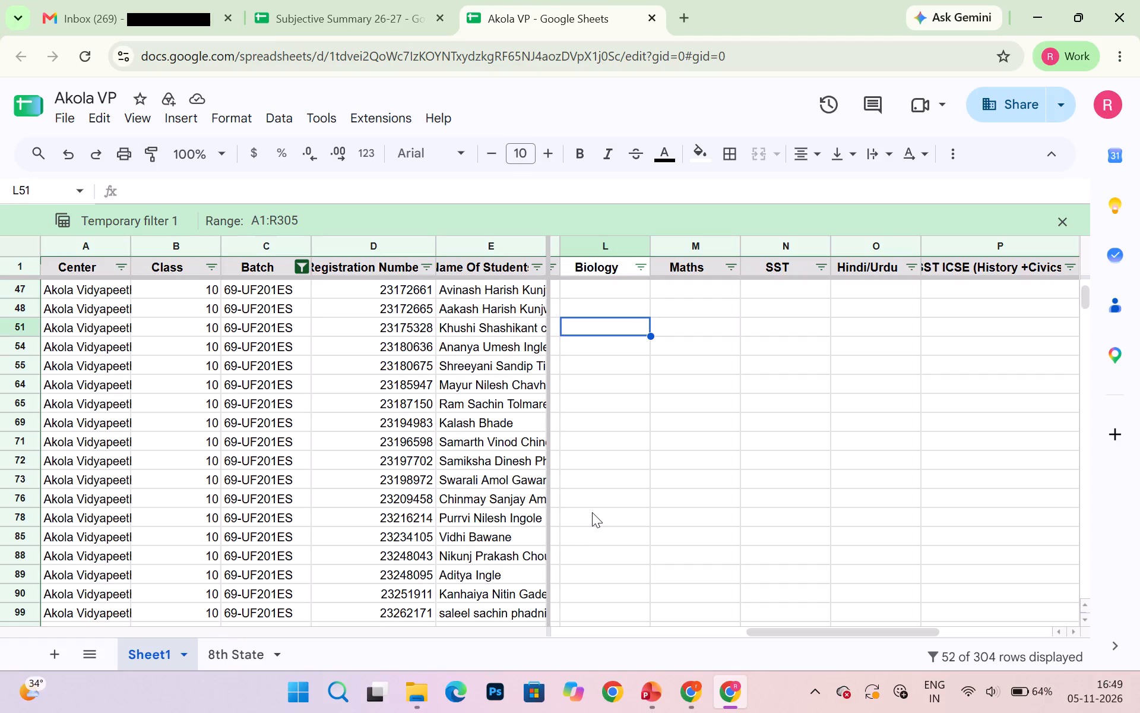
{"action": "key", "text": "5"}
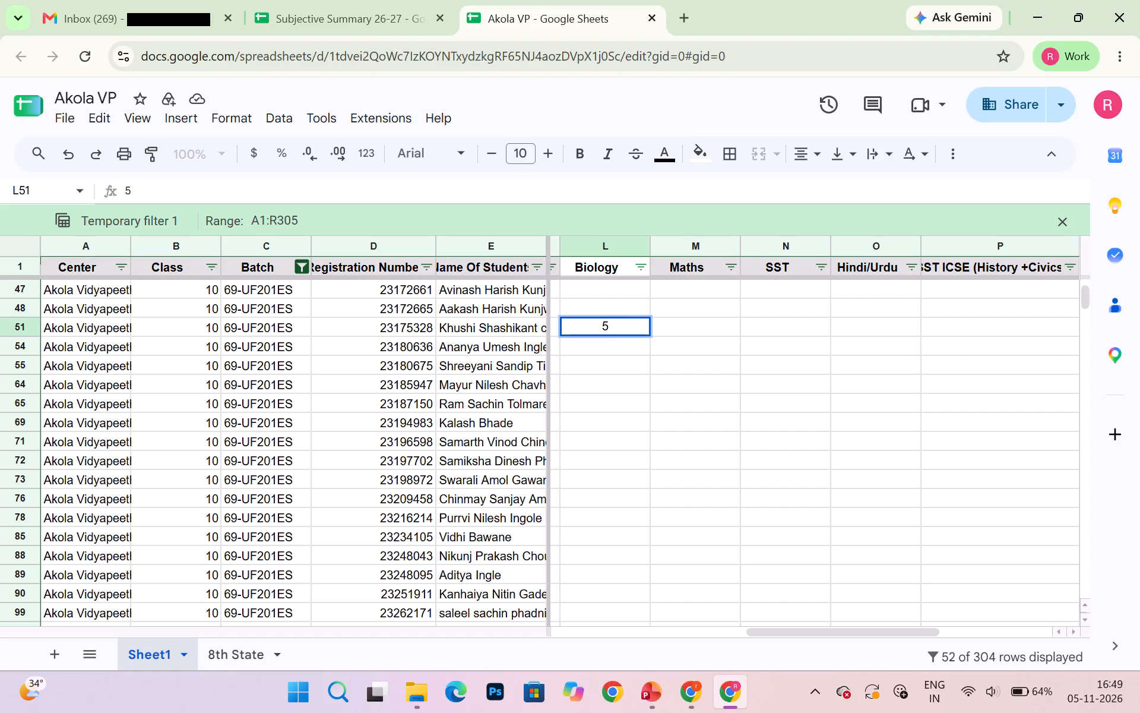
{"action": "key", "text": "Up"}
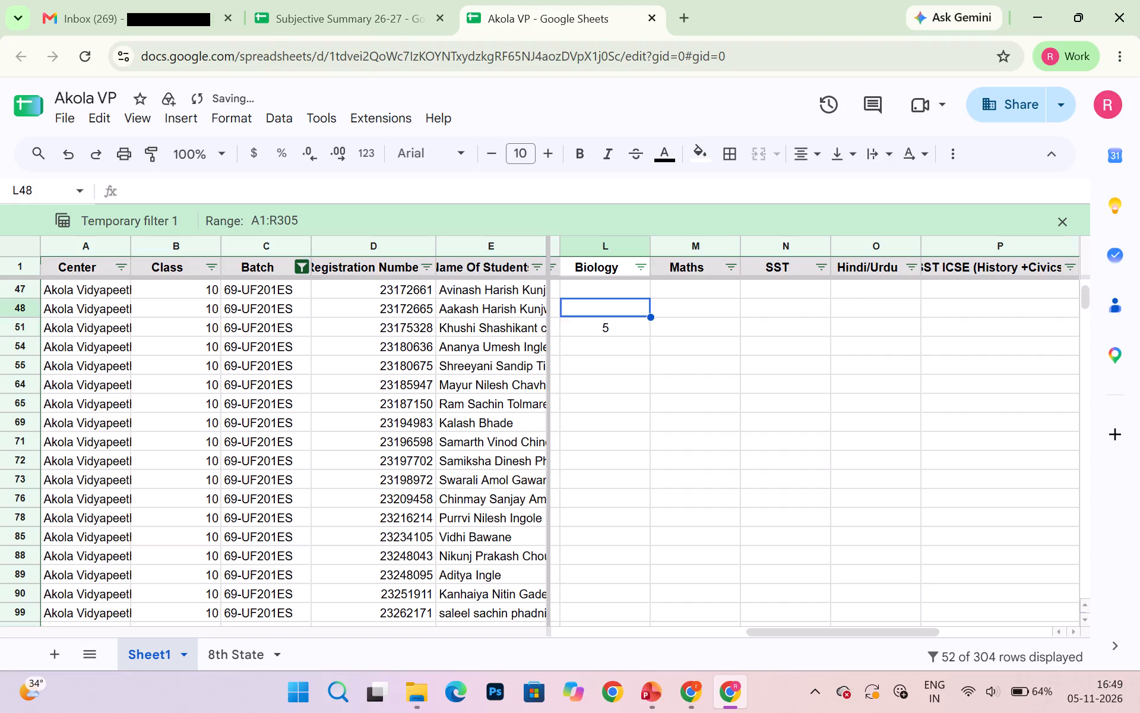
Enter 9 as the Biology mark of the batch 69-UF201ES student in row 129, in cell L129.
{"action": "key", "text": "Up"}
{"action": "key", "text": "Up"}
{"action": "key", "text": "Up"}
{"action": "key", "text": "Up"}
{"action": "key", "text": "Up"}
{"action": "key", "text": "Up"}
{"action": "key", "text": "Up"}
{"action": "key", "text": "Up"}
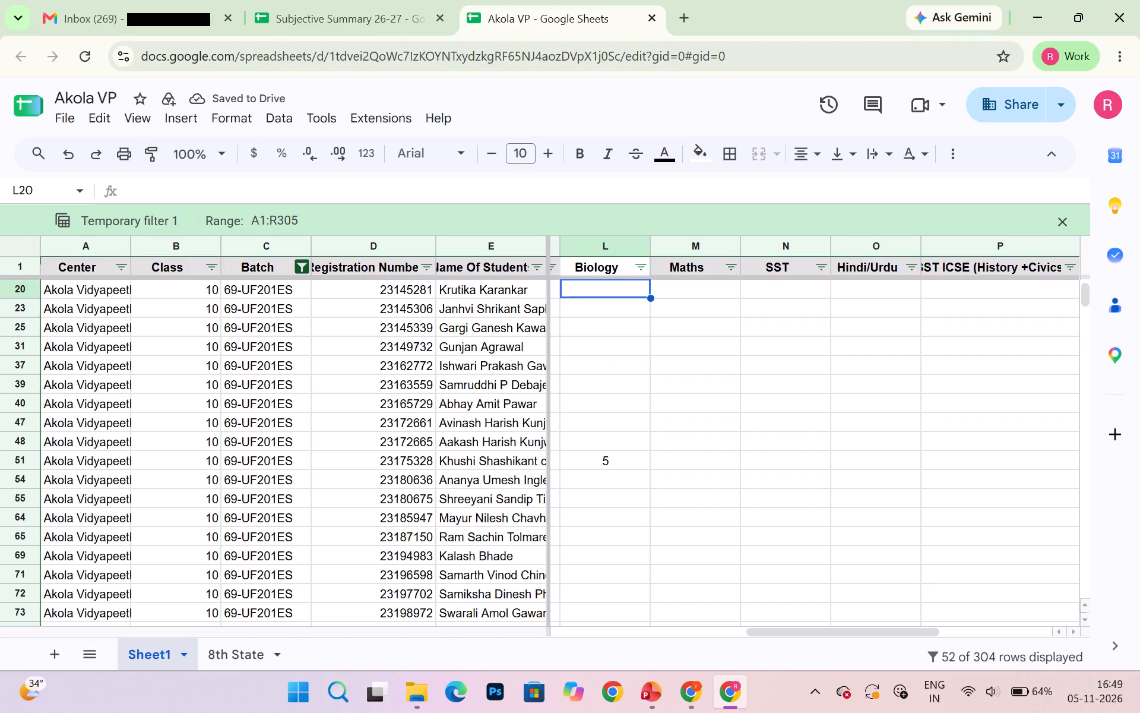
{"action": "key", "text": "Up"}
{"action": "key", "text": "Up"}
{"action": "key", "text": "Up"}
{"action": "key", "text": "Up"}
{"action": "key", "text": "Up"}
{"action": "key", "text": "Up"}
{"action": "key", "text": "Up"}
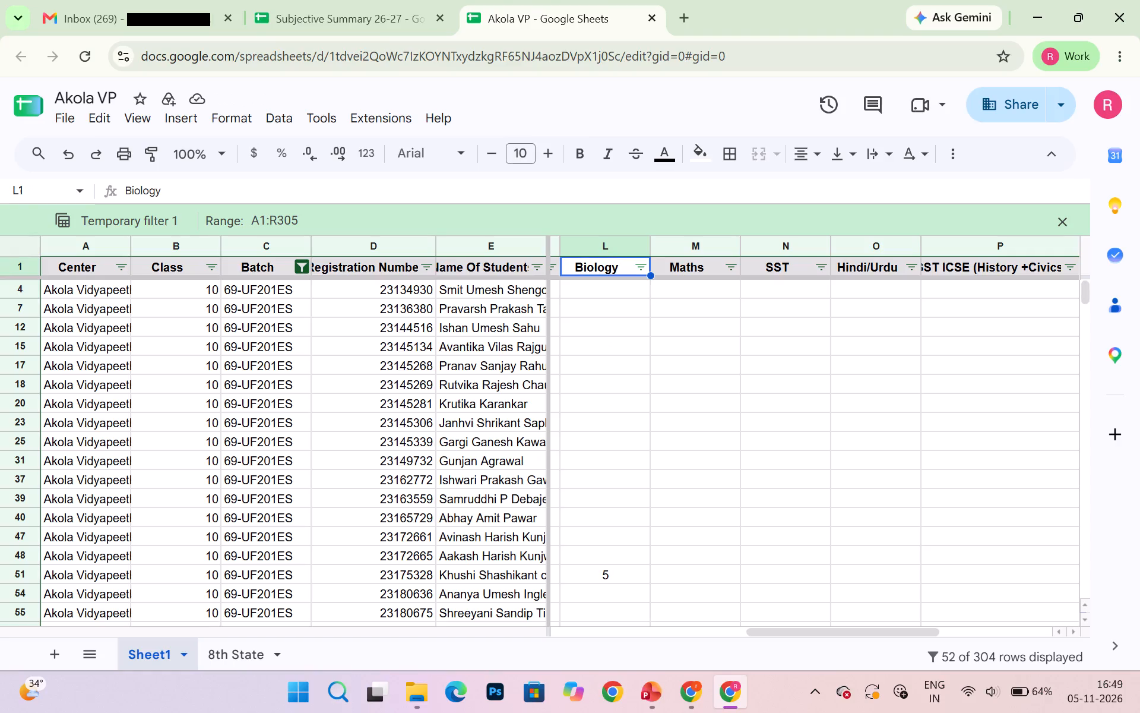
{"action": "key", "text": "Up"}
{"action": "key", "text": "Up"}
{"action": "key", "text": "Down"}
{"action": "key", "text": "Down"}
{"action": "key", "text": "Down"}
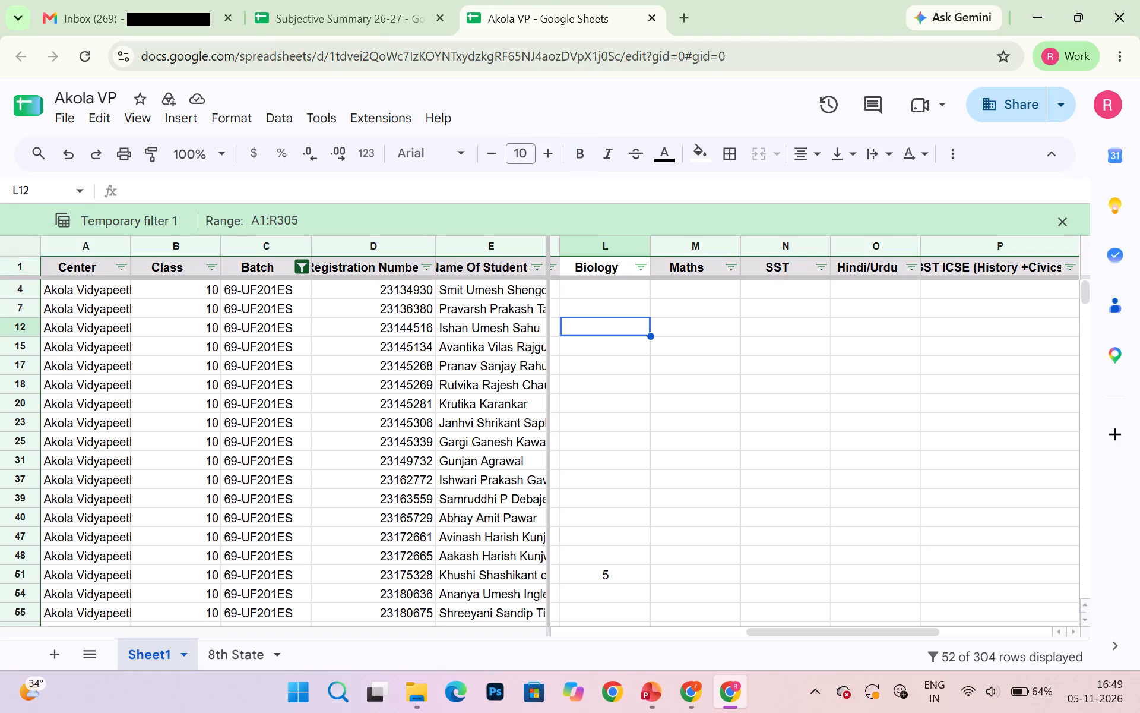
{"action": "key", "text": "Down"}
{"action": "key", "text": "Down"}
{"action": "key", "text": "Down"}
{"action": "key", "text": "Down"}
{"action": "key", "text": "Down"}
{"action": "key", "text": "Down"}
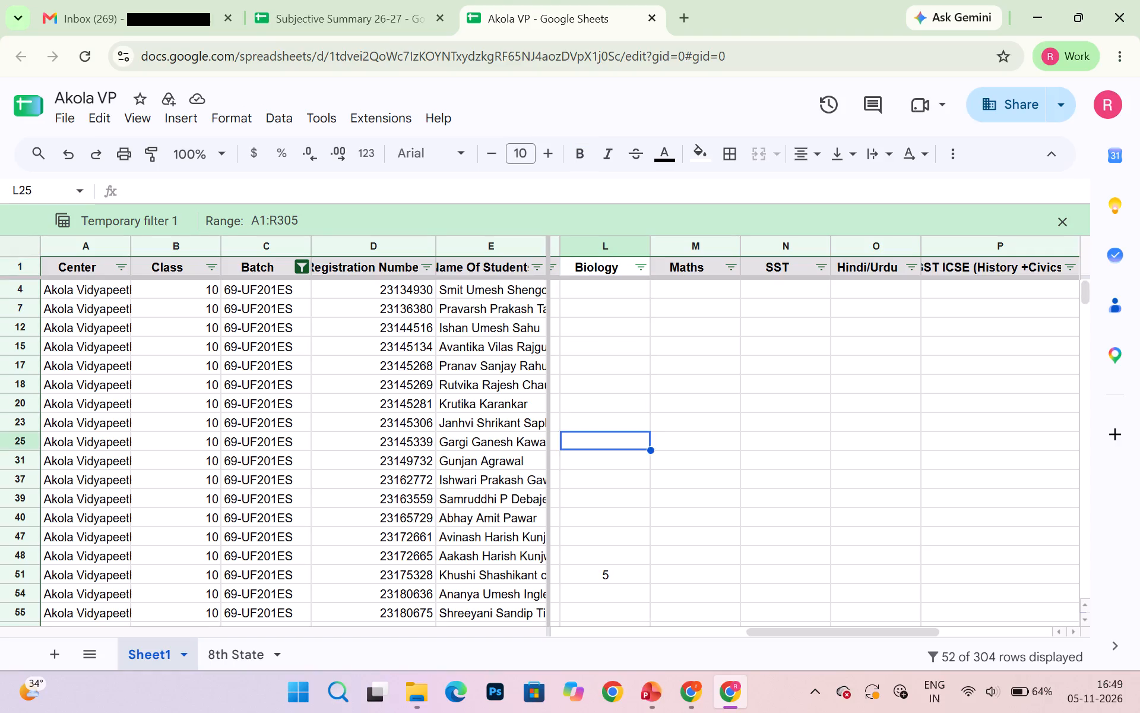
{"action": "key", "text": "Down"}
{"action": "key", "text": "Down"}
{"action": "key", "text": "Down"}
{"action": "key", "text": "Down"}
{"action": "key", "text": "Down"}
{"action": "key", "text": "Down"}
{"action": "key", "text": "Down"}
{"action": "key", "text": "Down"}
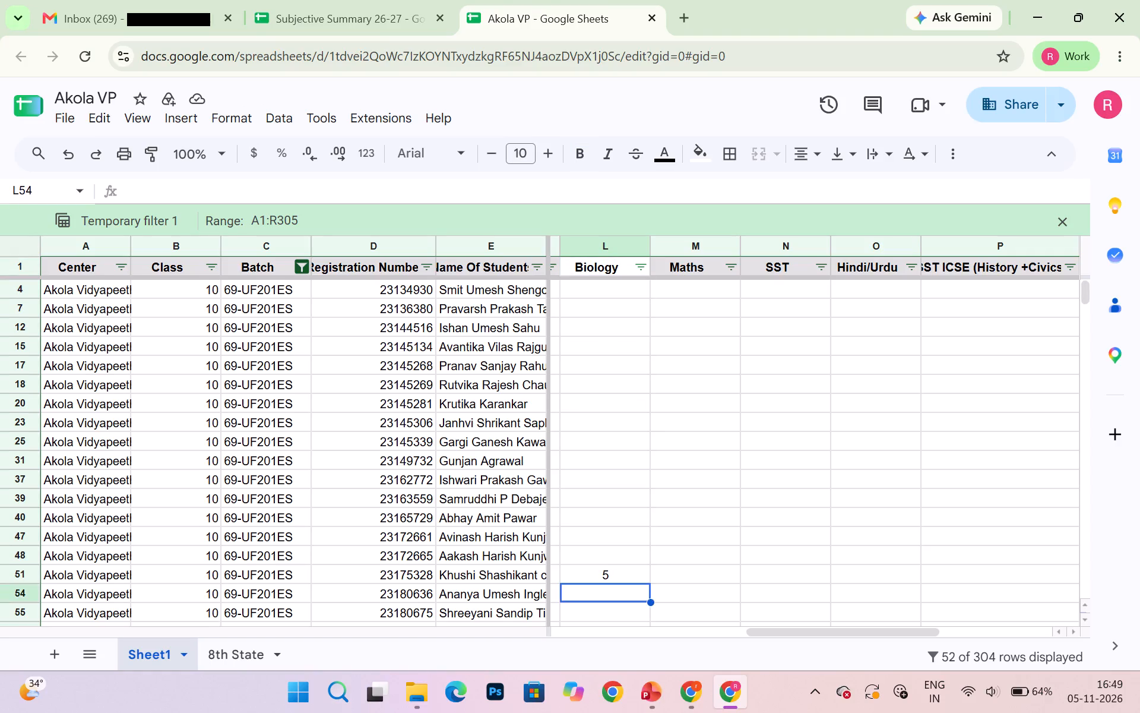
{"action": "key", "text": "Down"}
{"action": "key", "text": "Down"}
{"action": "key", "text": "Down"}
{"action": "key", "text": "Down"}
{"action": "key", "text": "Down"}
{"action": "key", "text": "Down"}
{"action": "key", "text": "Down"}
{"action": "key", "text": "Down"}
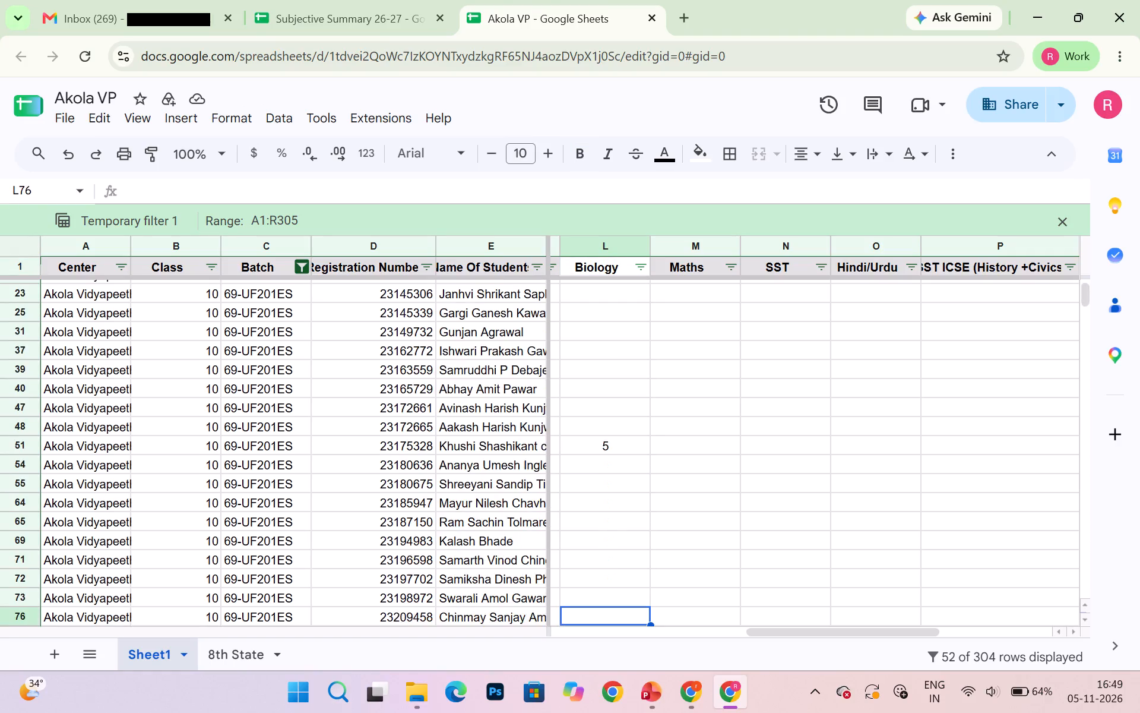
{"action": "key", "text": "Down"}
{"action": "key", "text": "Down"}
{"action": "key", "text": "Down"}
{"action": "key", "text": "Down"}
{"action": "key", "text": "Down"}
{"action": "key", "text": "Down"}
{"action": "key", "text": "Down"}
{"action": "key", "text": "Down"}
{"action": "key", "text": "Down"}
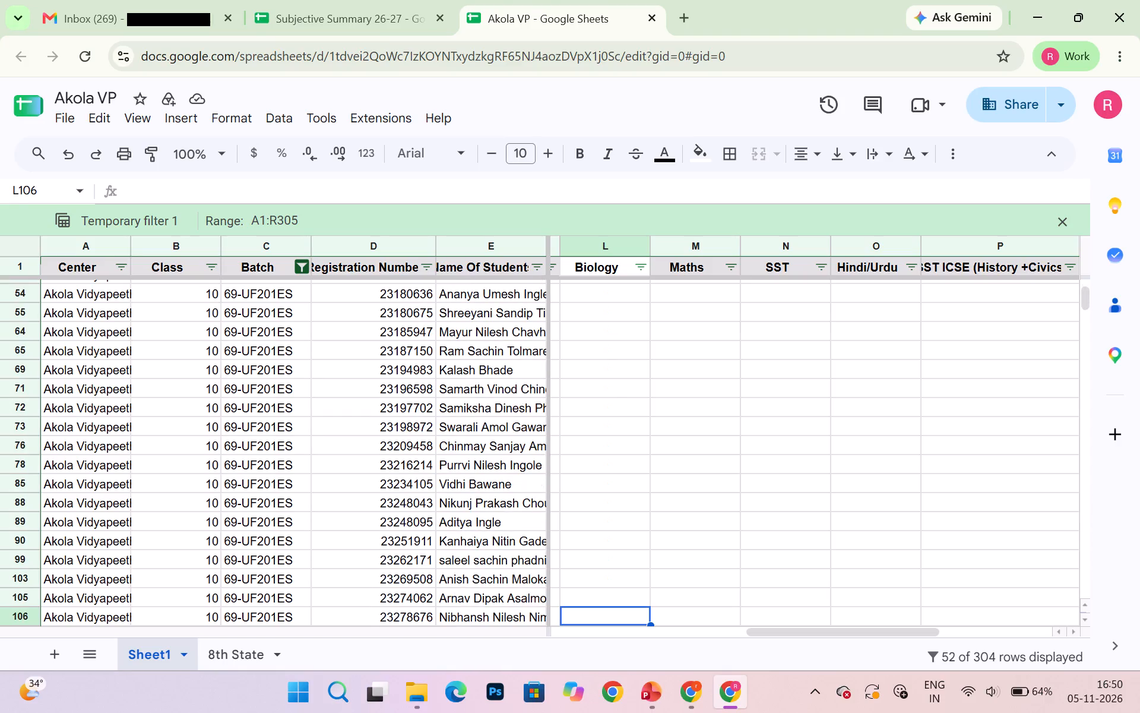
{"action": "key", "text": "Down"}
{"action": "key", "text": "Down"}
{"action": "key", "text": "Down"}
{"action": "key", "text": "Down"}
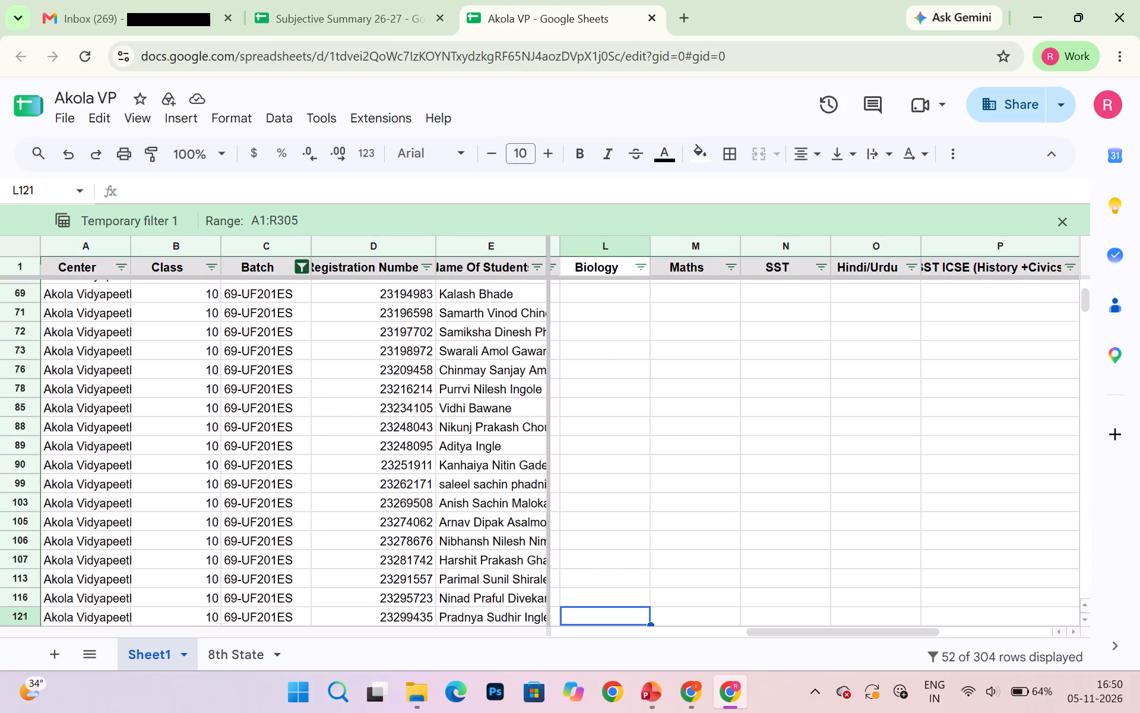
{"action": "key", "text": "Down"}
{"action": "key", "text": "Down"}
{"action": "key", "text": "Down"}
{"action": "key", "text": "Down"}
{"action": "key", "text": "Down"}
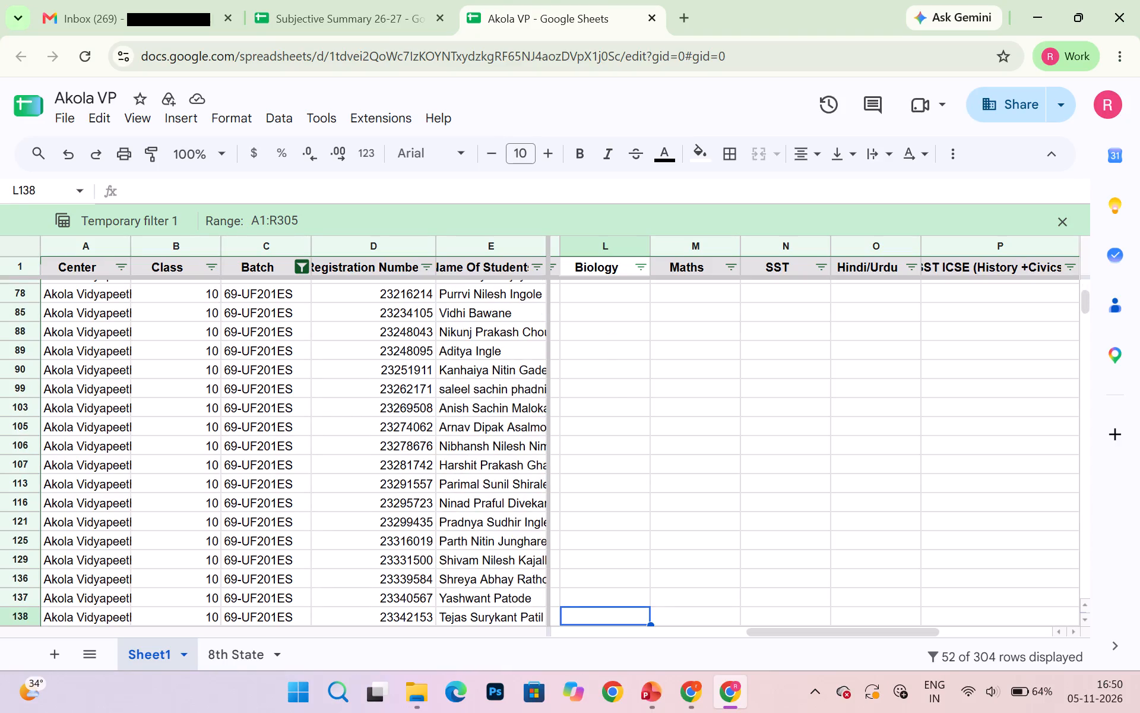
{"action": "key", "text": "Up"}
{"action": "key", "text": "Up"}
{"action": "key", "text": "Up"}
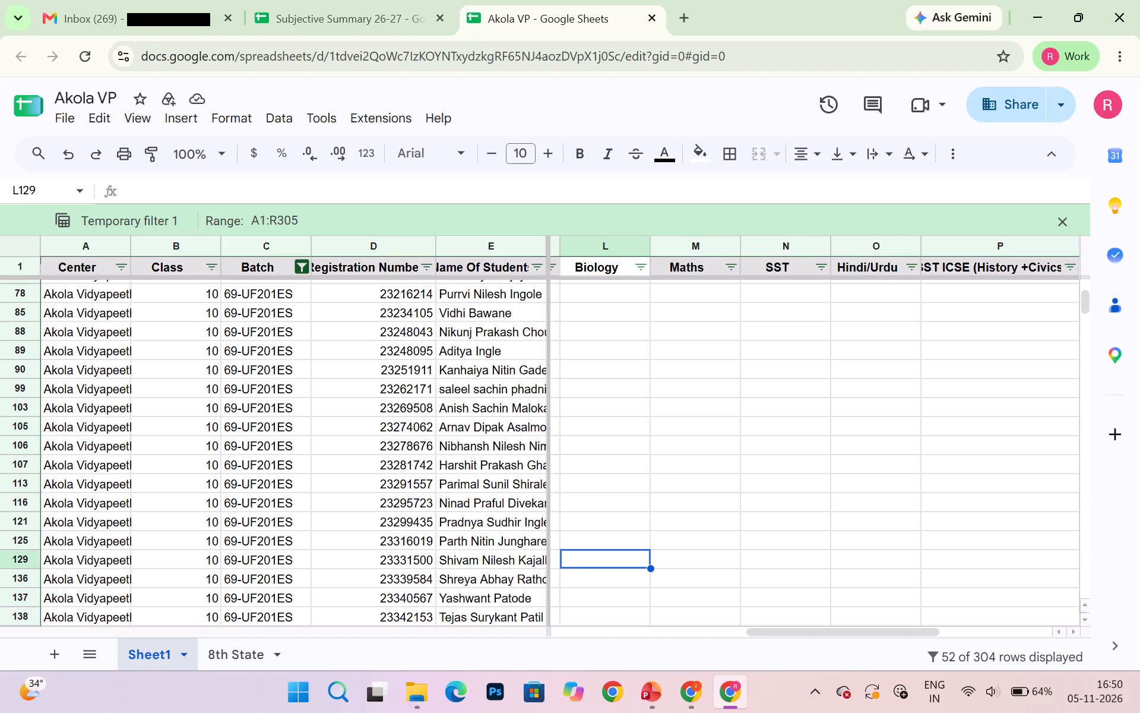
{"action": "key", "text": "9"}
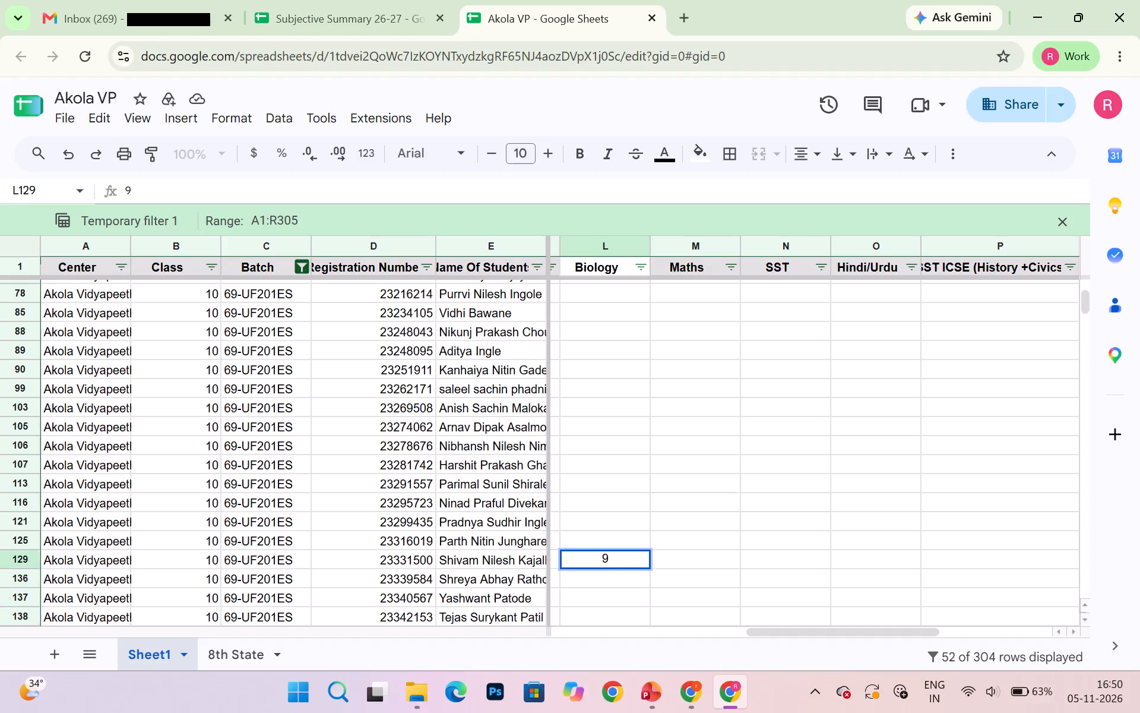
{"action": "key", "text": "Down"}
Enter 13 as the Biology mark of the batch 69-UF201ES student in row 15, in cell L15.
{"action": "key", "text": "Down"}
{"action": "key", "text": "Down"}
{"action": "key", "text": "Down"}
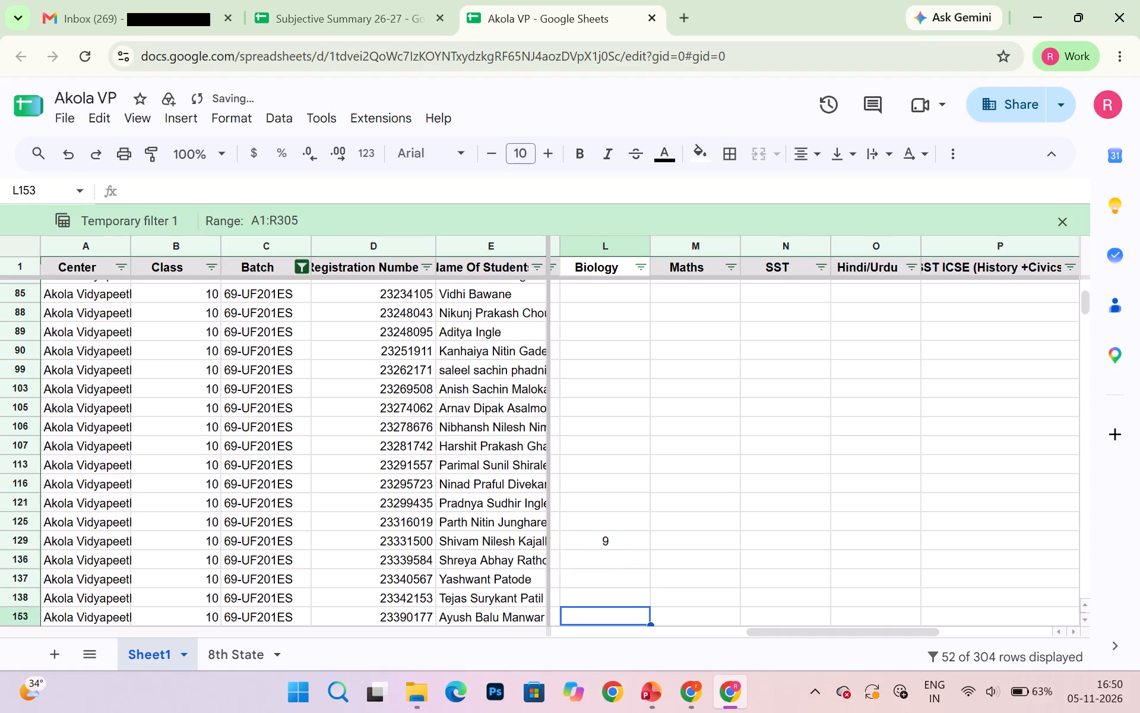
{"action": "key", "text": "Down"}
{"action": "key", "text": "Down"}
{"action": "key", "text": "Down"}
{"action": "key", "text": "Down"}
{"action": "key", "text": "Down"}
{"action": "key", "text": "Down"}
{"action": "key", "text": "Down"}
{"action": "key", "text": "Down"}
{"action": "key", "text": "Down"}
{"action": "key", "text": "Down"}
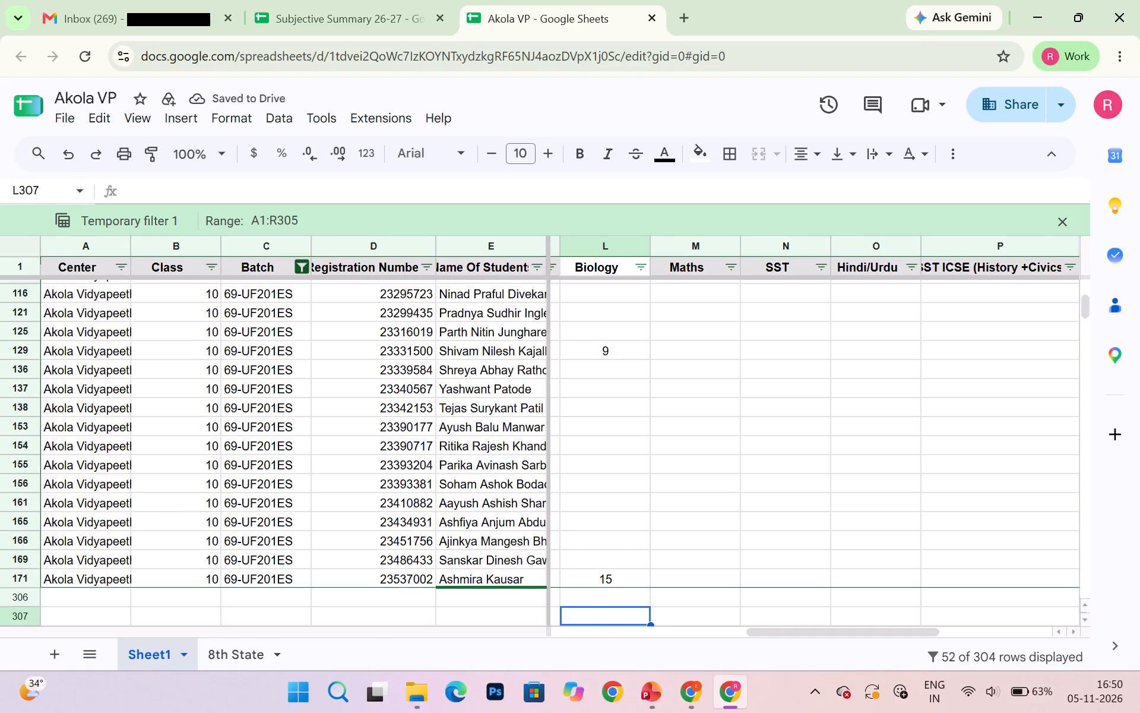
{"action": "key", "text": "Down"}
{"action": "key", "text": "Up"}
{"action": "key", "text": "Up"}
{"action": "key", "text": "Up"}
{"action": "key", "text": "Up"}
{"action": "key", "text": "Up"}
{"action": "key", "text": "Up"}
{"action": "key", "text": "Up"}
{"action": "key", "text": "Up"}
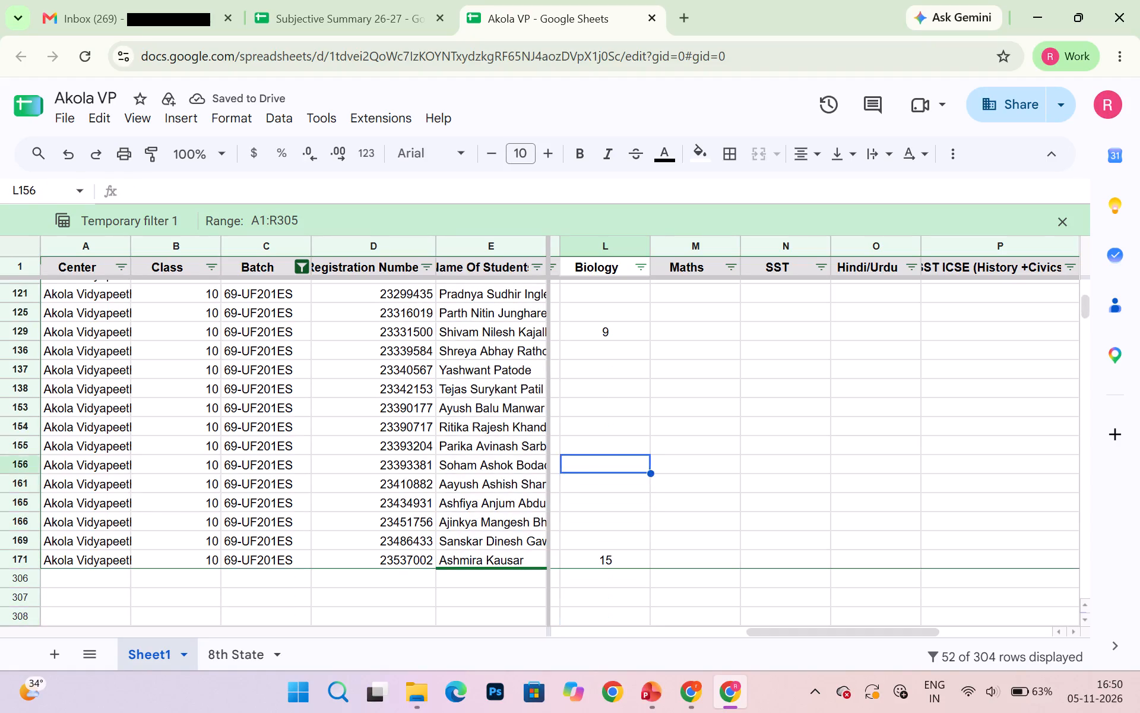
{"action": "key", "text": "Up"}
{"action": "key", "text": "Up"}
{"action": "key", "text": "Up"}
{"action": "key", "text": "Up"}
{"action": "key", "text": "Up"}
{"action": "key", "text": "Up"}
{"action": "key", "text": "Up"}
{"action": "key", "text": "Up"}
{"action": "key", "text": "Up"}
{"action": "key", "text": "Up"}
{"action": "key", "text": "Up"}
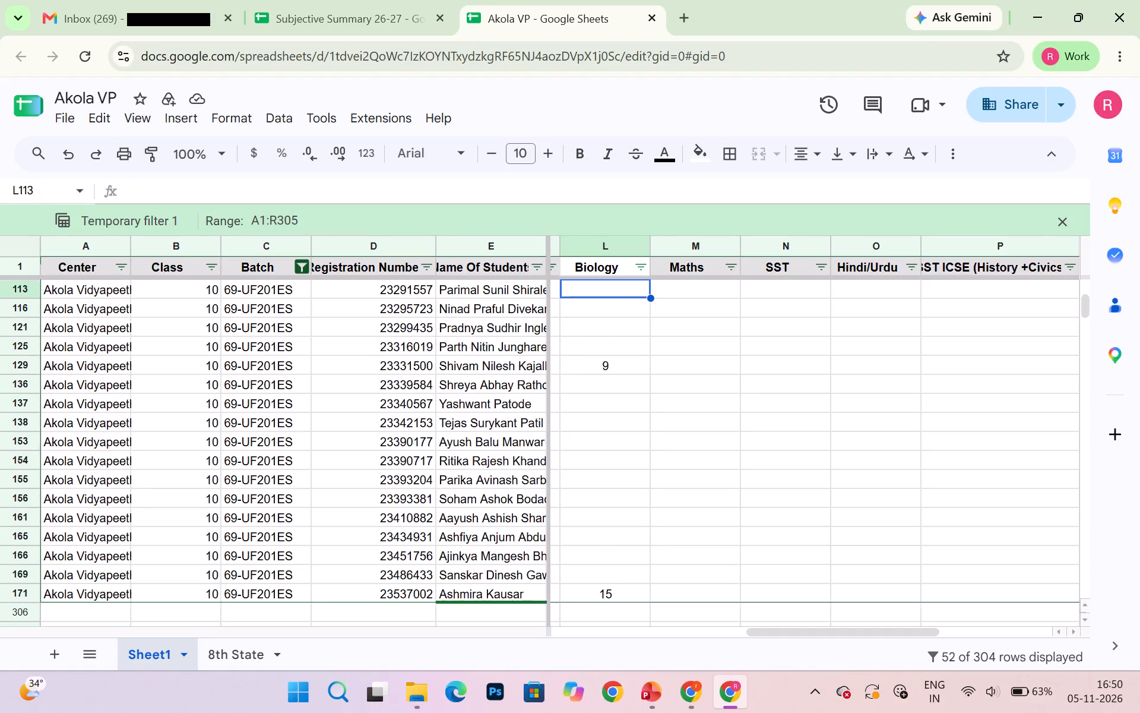
{"action": "key", "text": "Up"}
{"action": "key", "text": "Up"}
{"action": "key", "text": "Up"}
{"action": "key", "text": "Up"}
{"action": "key", "text": "Up"}
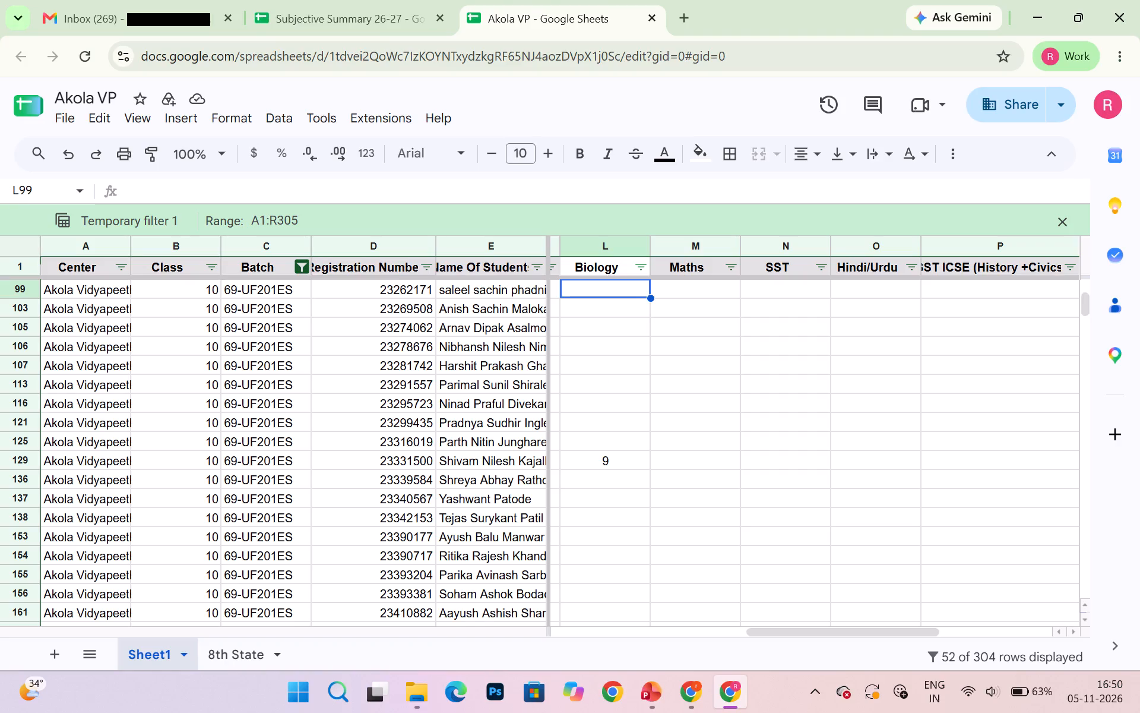
{"action": "key", "text": "Up"}
{"action": "key", "text": "Up"}
{"action": "key", "text": "Up"}
{"action": "key", "text": "Up"}
{"action": "key", "text": "Up"}
{"action": "key", "text": "Up"}
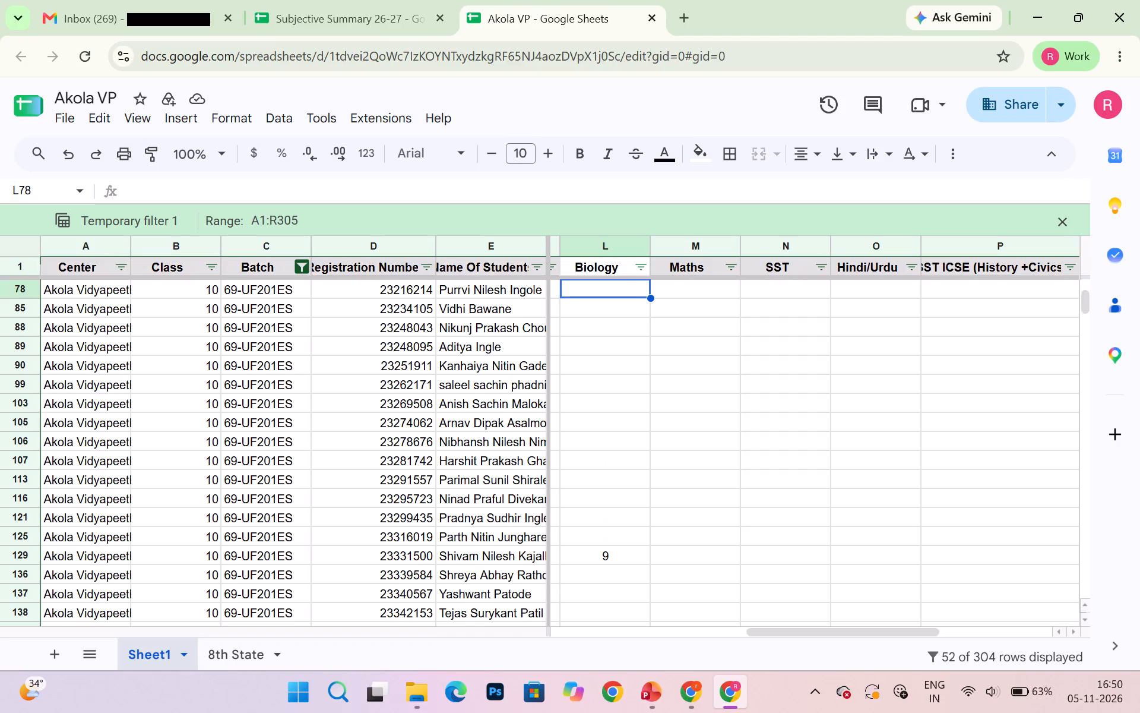
{"action": "key", "text": "Up"}
{"action": "key", "text": "Up"}
{"action": "key", "text": "Up"}
{"action": "key", "text": "Up"}
{"action": "key", "text": "Up"}
{"action": "key", "text": "Up"}
{"action": "key", "text": "Up"}
{"action": "key", "text": "Up"}
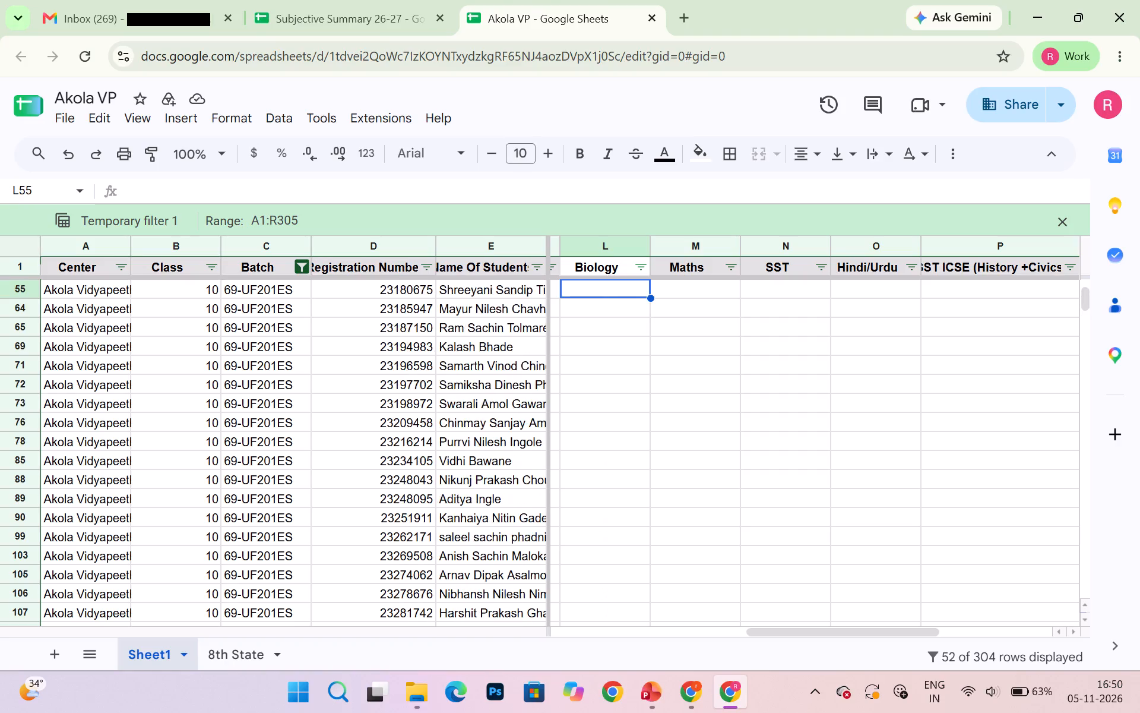
{"action": "key", "text": "Up"}
{"action": "key", "text": "Up"}
{"action": "key", "text": "Up"}
{"action": "key", "text": "Up"}
{"action": "key", "text": "Up"}
{"action": "key", "text": "Up"}
{"action": "key", "text": "Up"}
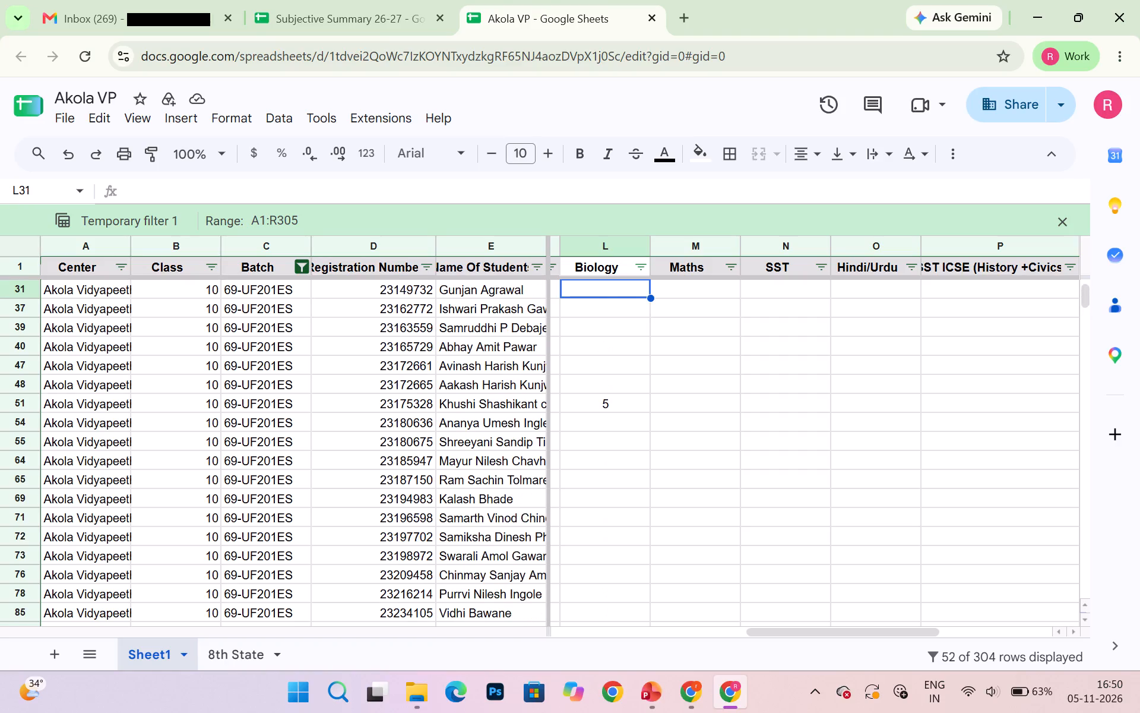
{"action": "key", "text": "Up"}
{"action": "key", "text": "Up"}
{"action": "key", "text": "Up"}
{"action": "key", "text": "Up"}
{"action": "key", "text": "Up"}
{"action": "key", "text": "Up"}
{"action": "key", "text": "Up"}
{"action": "key", "text": "Up"}
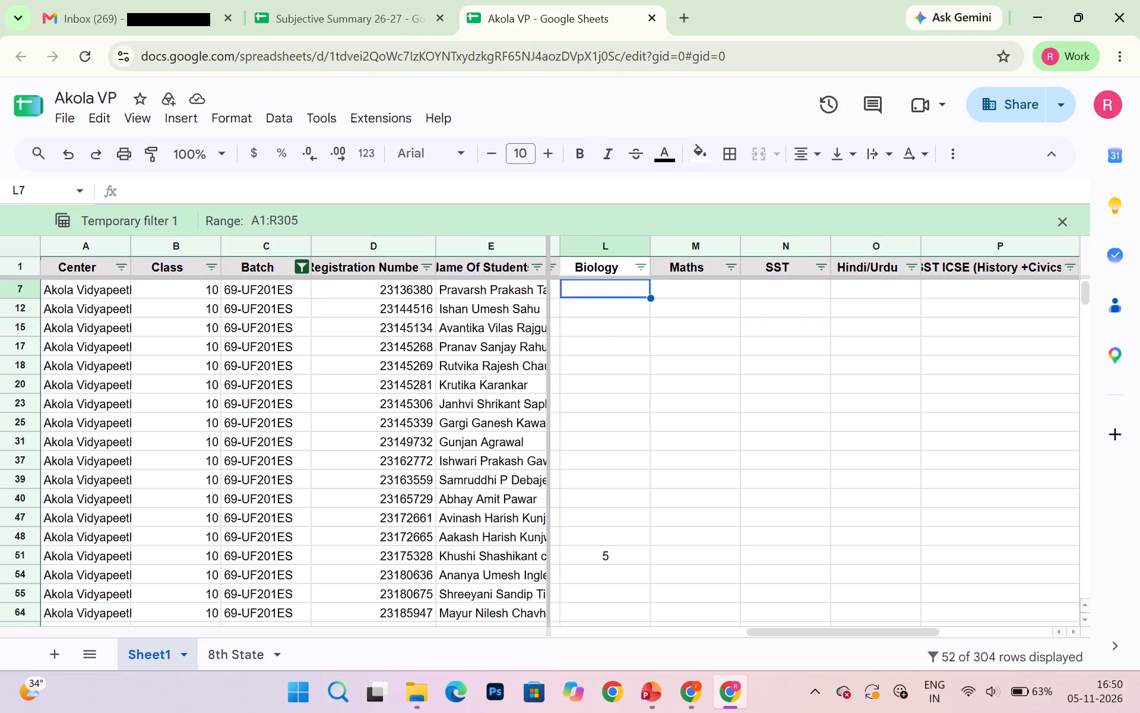
{"action": "key", "text": "Up"}
{"action": "key", "text": "Up"}
{"action": "key", "text": "Up"}
{"action": "key", "text": "Down"}
{"action": "key", "text": "Down"}
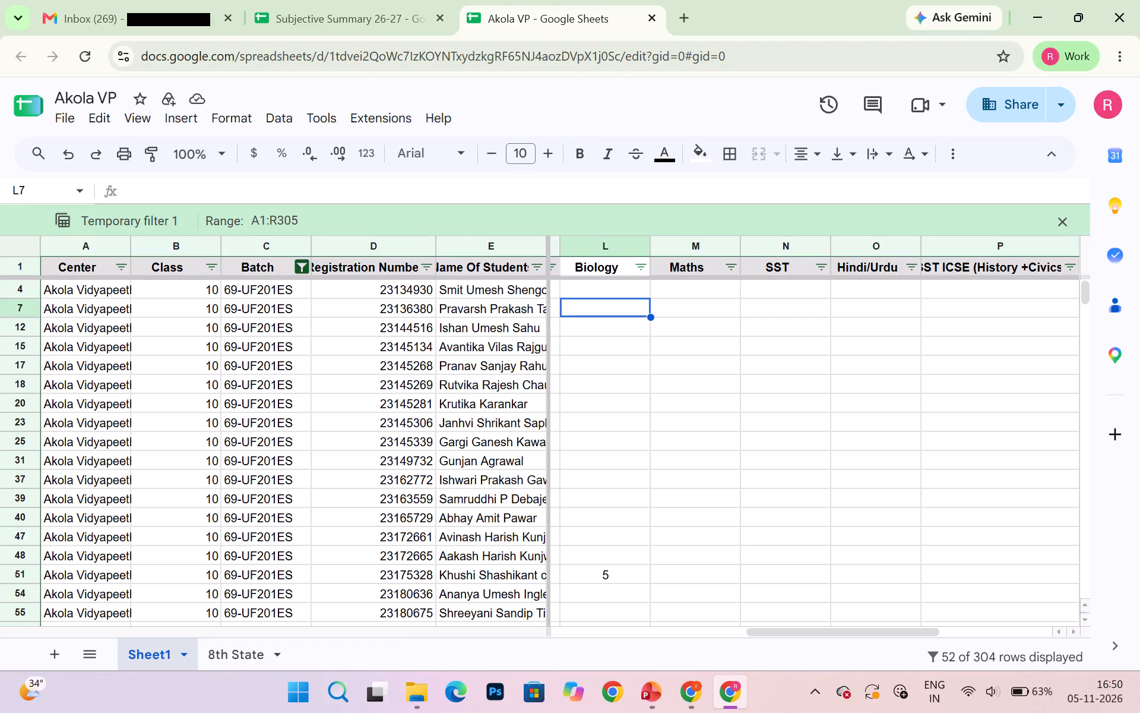
{"action": "key", "text": "Down"}
{"action": "key", "text": "Down"}
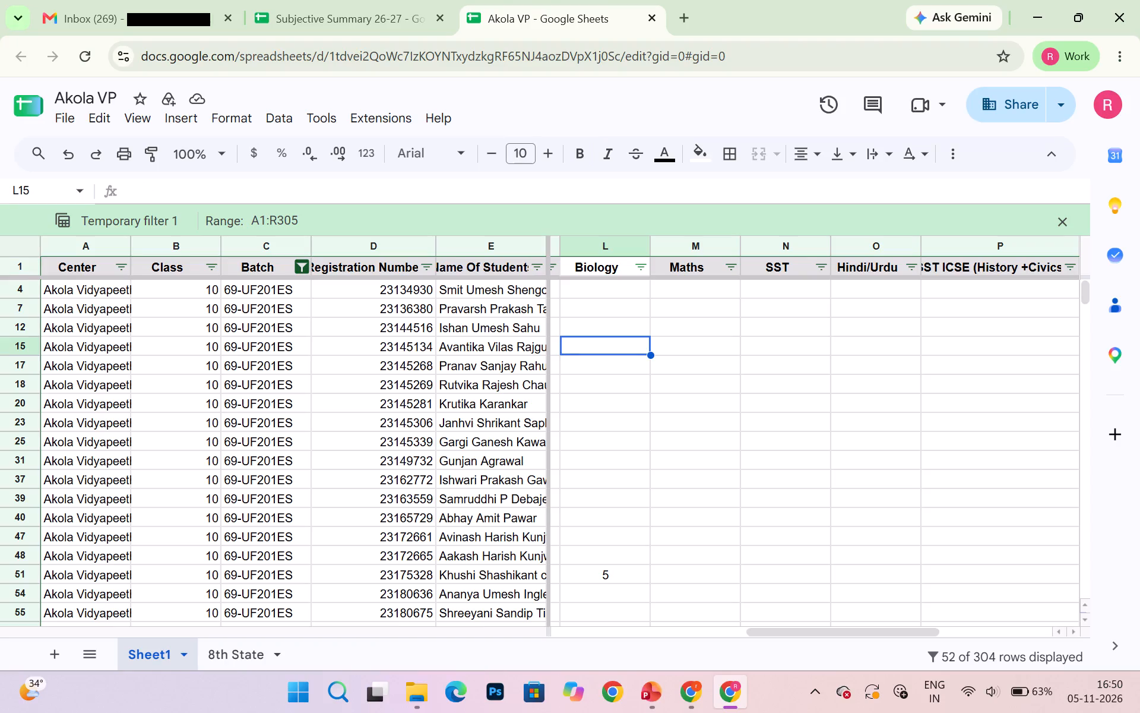
{"action": "type", "text": "13"}
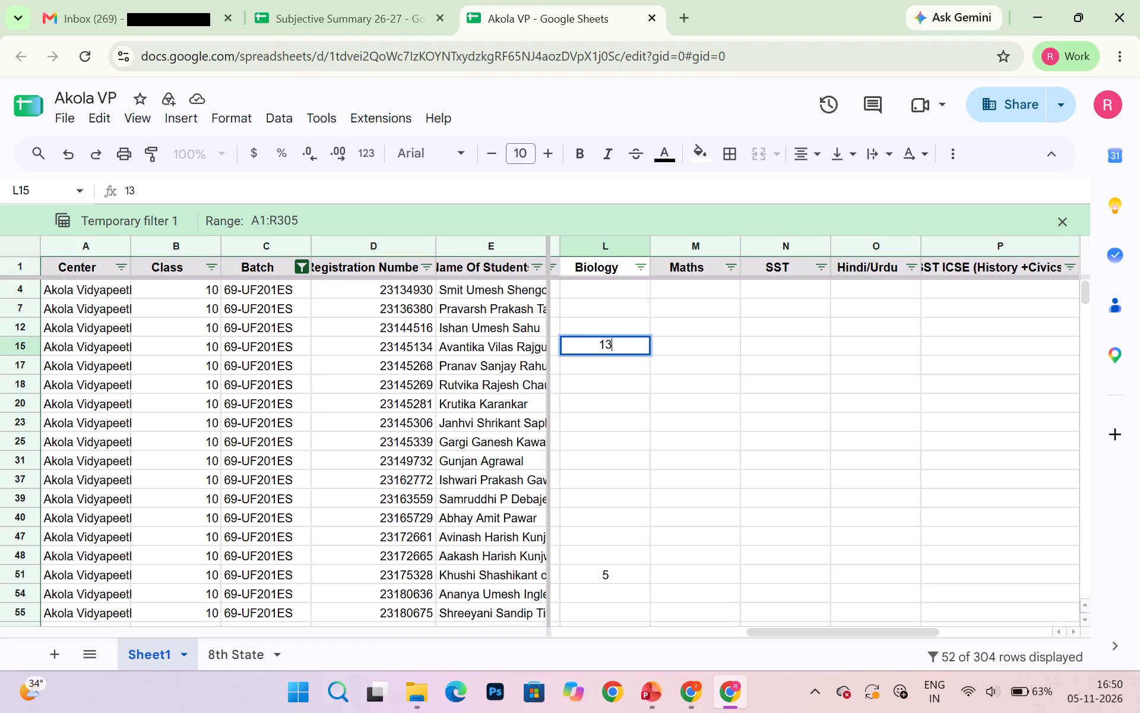
{"action": "key", "text": "Down"}
Enter 10 as the Biology mark of the batch 69-UF201ES student in row 76, in cell L76.
{"action": "key", "text": "Down"}
{"action": "key", "text": "Down"}
{"action": "key", "text": "Down"}
{"action": "key", "text": "Down"}
{"action": "key", "text": "Down"}
{"action": "key", "text": "Down"}
{"action": "key", "text": "Down"}
{"action": "key", "text": "Down"}
{"action": "key", "text": "Down"}
{"action": "key", "text": "Down"}
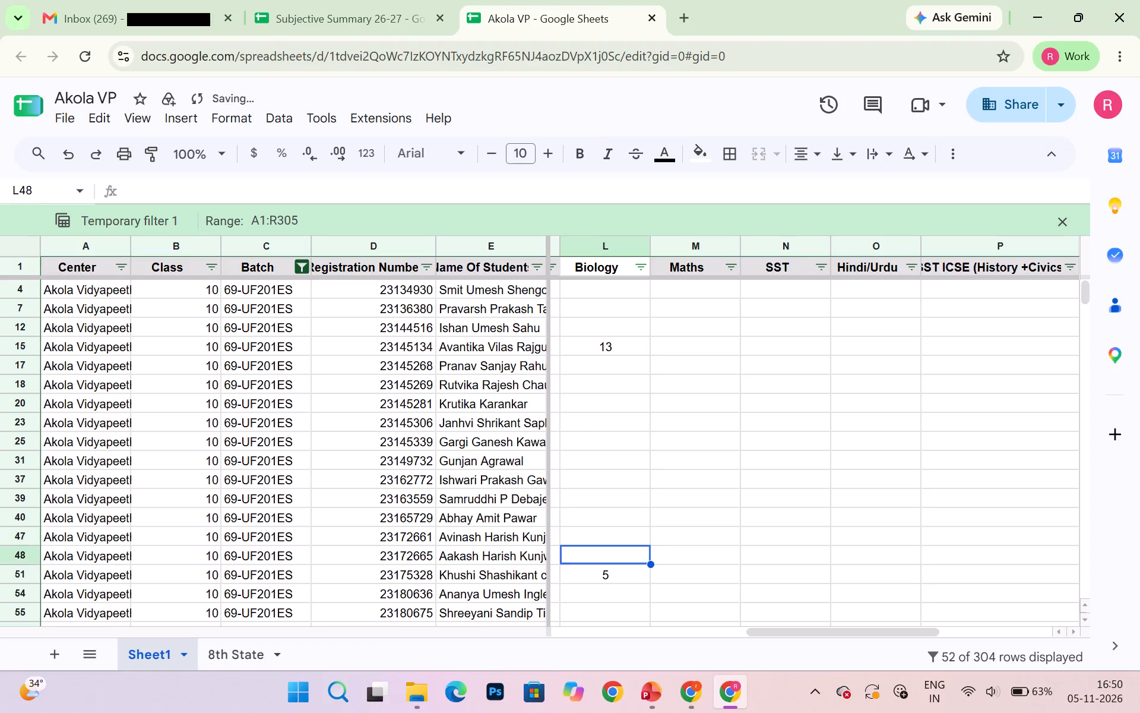
{"action": "key", "text": "Down"}
{"action": "key", "text": "Down"}
{"action": "key", "text": "Down"}
{"action": "key", "text": "Down"}
{"action": "key", "text": "Down"}
{"action": "key", "text": "Down"}
{"action": "key", "text": "Down"}
{"action": "key", "text": "Down"}
{"action": "key", "text": "Down"}
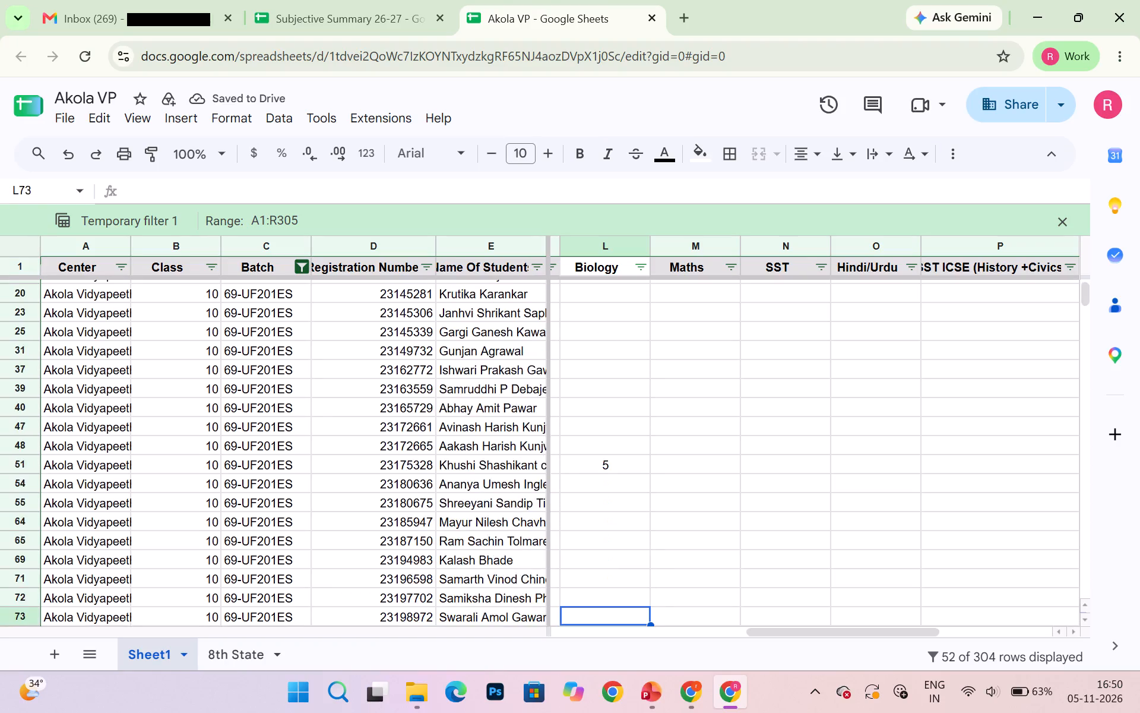
{"action": "key", "text": "Down"}
{"action": "key", "text": "Down"}
{"action": "key", "text": "Down"}
{"action": "key", "text": "Up"}
{"action": "key", "text": "Up"}
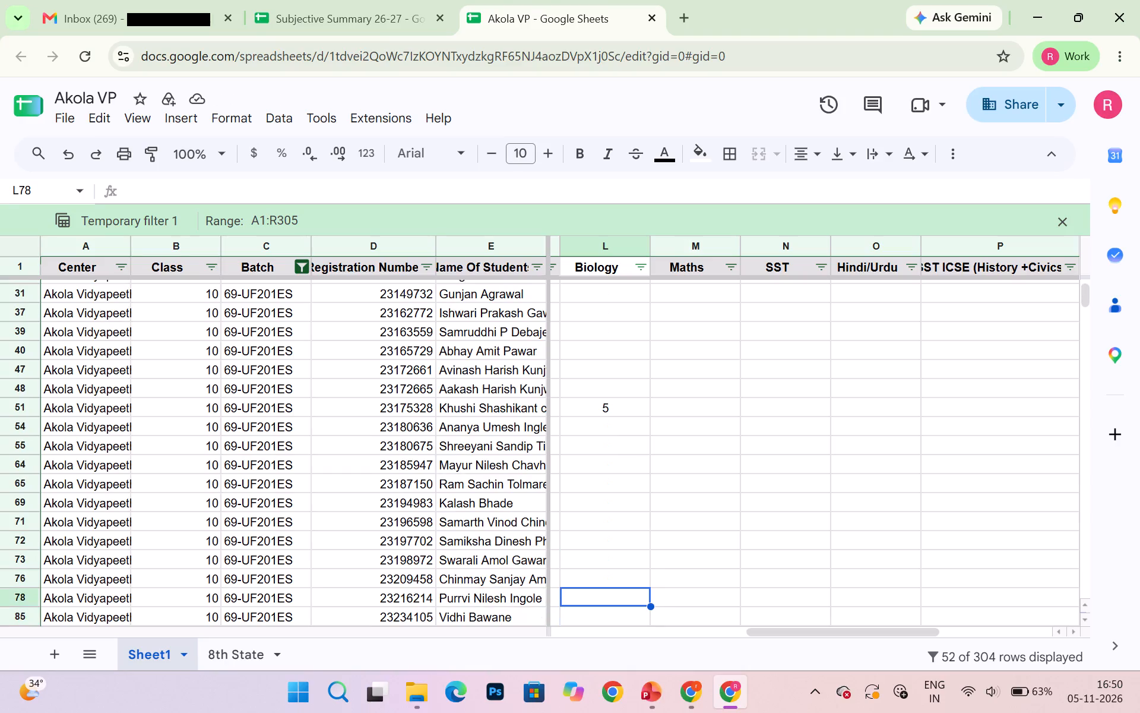
{"action": "key", "text": "1"}
{"action": "key", "text": "0"}
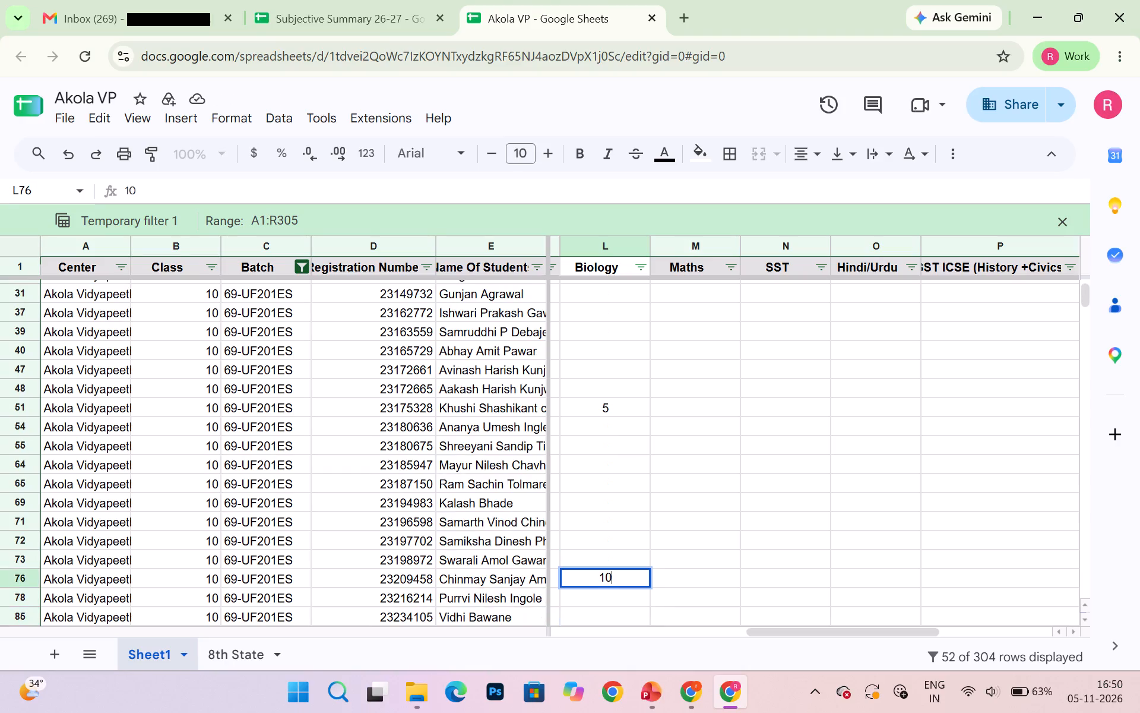
{"action": "key", "text": "Down"}
Enter 7 as the Biology mark of the batch 69-UF201ES student in row 78, in cell L78.
{"action": "key", "text": "Down"}
{"action": "key", "text": "Down"}
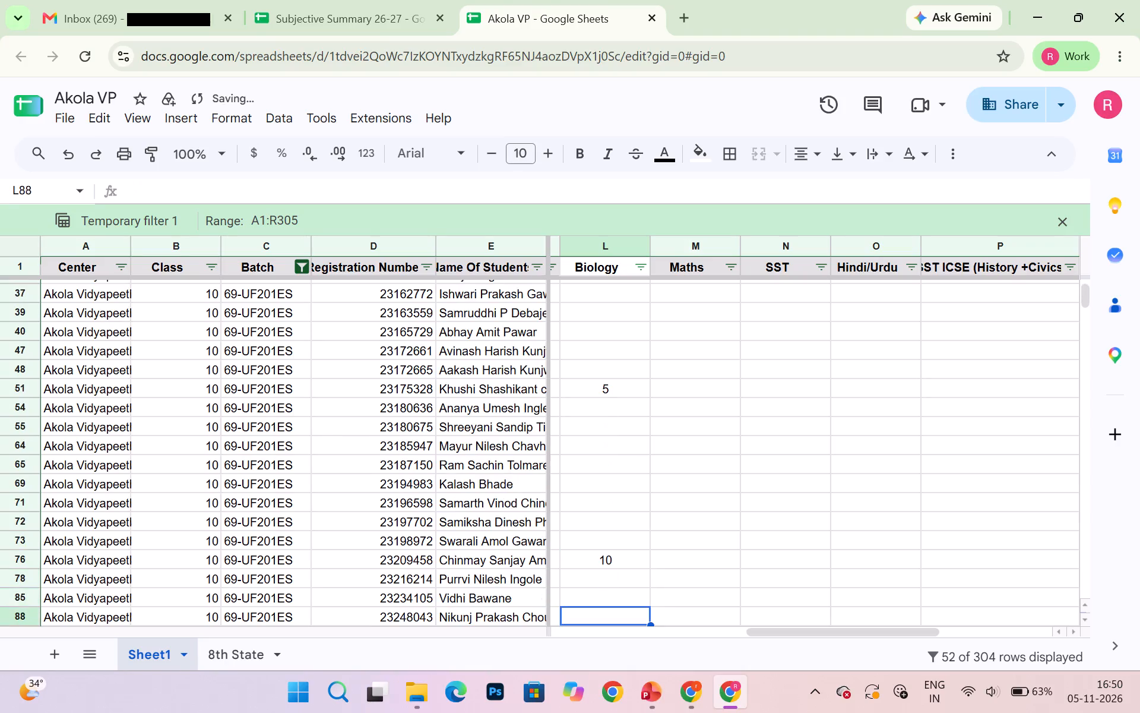
{"action": "key", "text": "Up"}
{"action": "key", "text": "Up"}
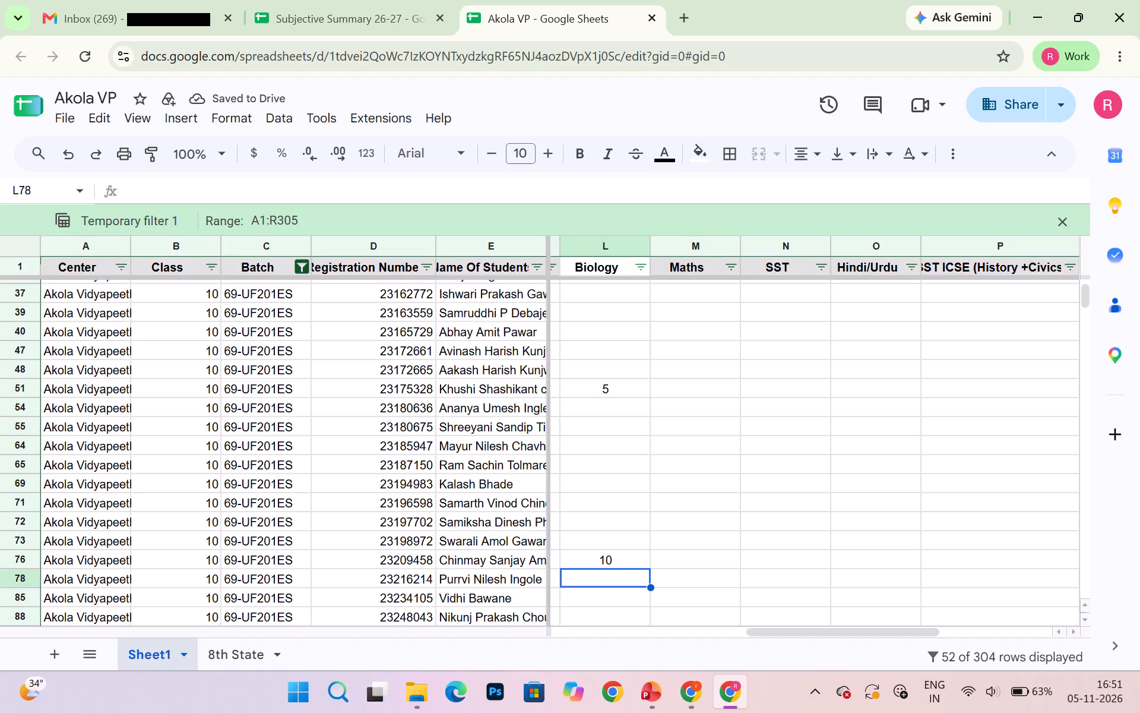
{"action": "key", "text": "7"}
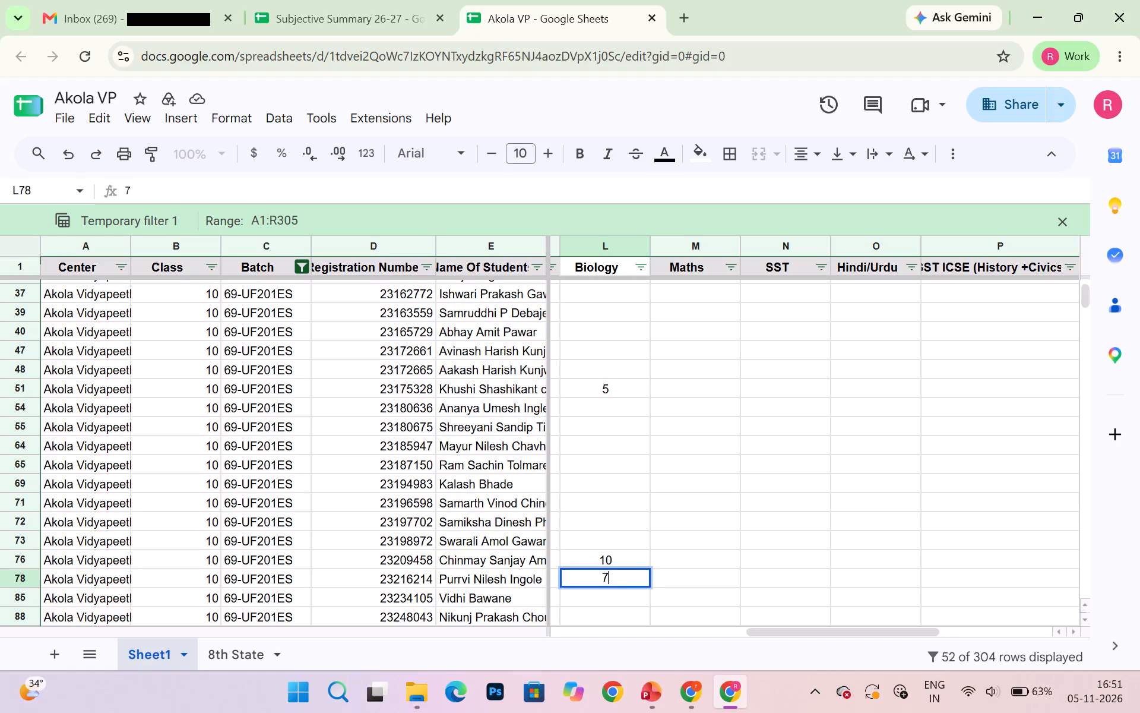
{"action": "key", "text": "Up"}
Enter 15 as the Biology mark of the batch 69-UF201ES student in row 166, in cell L166.
{"action": "key", "text": "Up"}
{"action": "key", "text": "Up"}
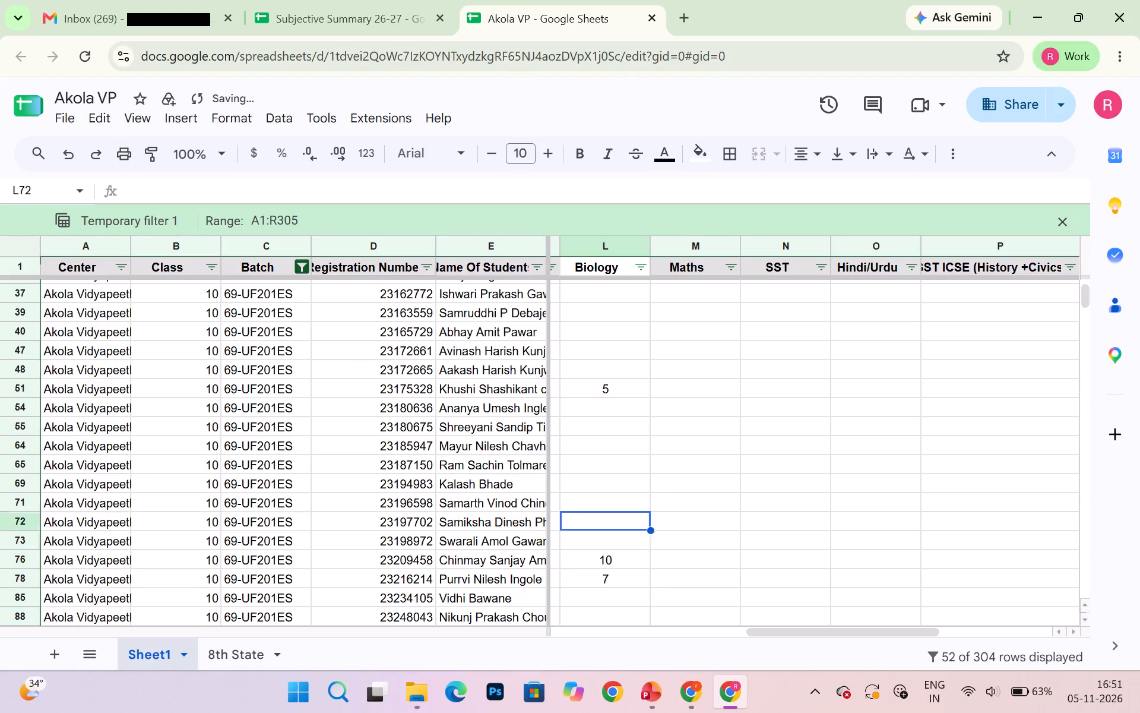
{"action": "key", "text": "Up"}
{"action": "key", "text": "Up"}
{"action": "key", "text": "Up"}
{"action": "key", "text": "Up"}
{"action": "key", "text": "Up"}
{"action": "key", "text": "Up"}
{"action": "key", "text": "Up"}
{"action": "key", "text": "Up"}
{"action": "key", "text": "Up"}
{"action": "key", "text": "Up"}
{"action": "key", "text": "Up"}
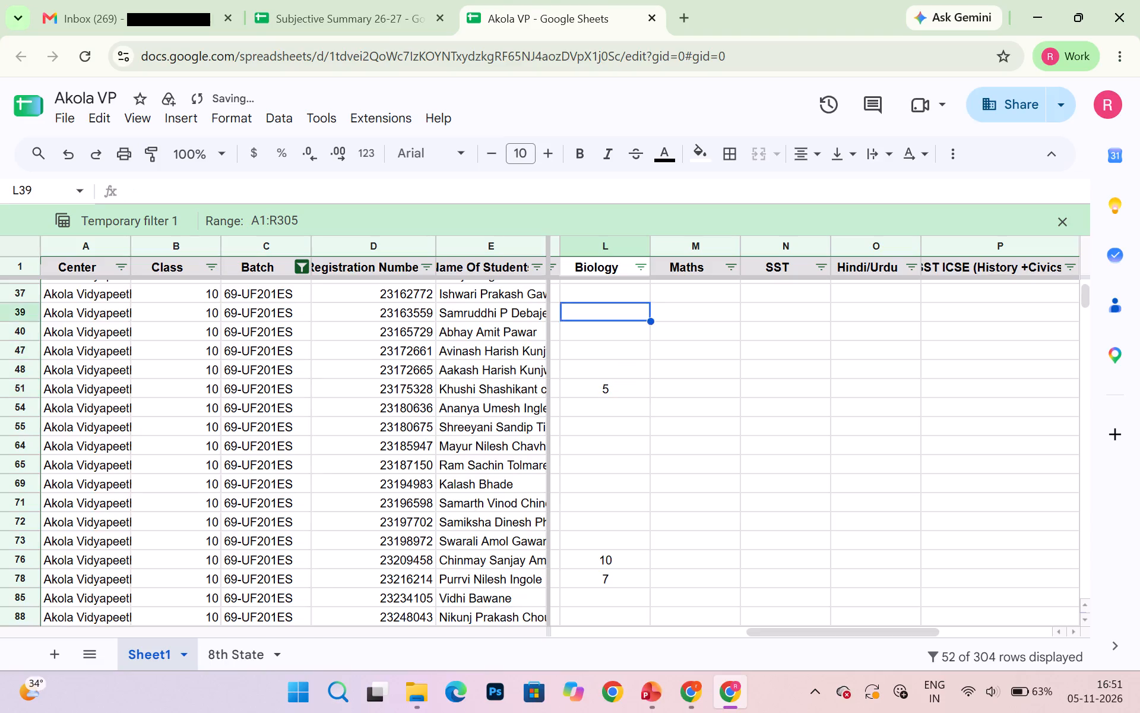
{"action": "key", "text": "Up"}
{"action": "key", "text": "Up"}
{"action": "key", "text": "Up"}
{"action": "key", "text": "Up"}
{"action": "key", "text": "Up"}
{"action": "key", "text": "Up"}
{"action": "key", "text": "Up"}
{"action": "key", "text": "Up"}
{"action": "key", "text": "Up"}
{"action": "key", "text": "Up"}
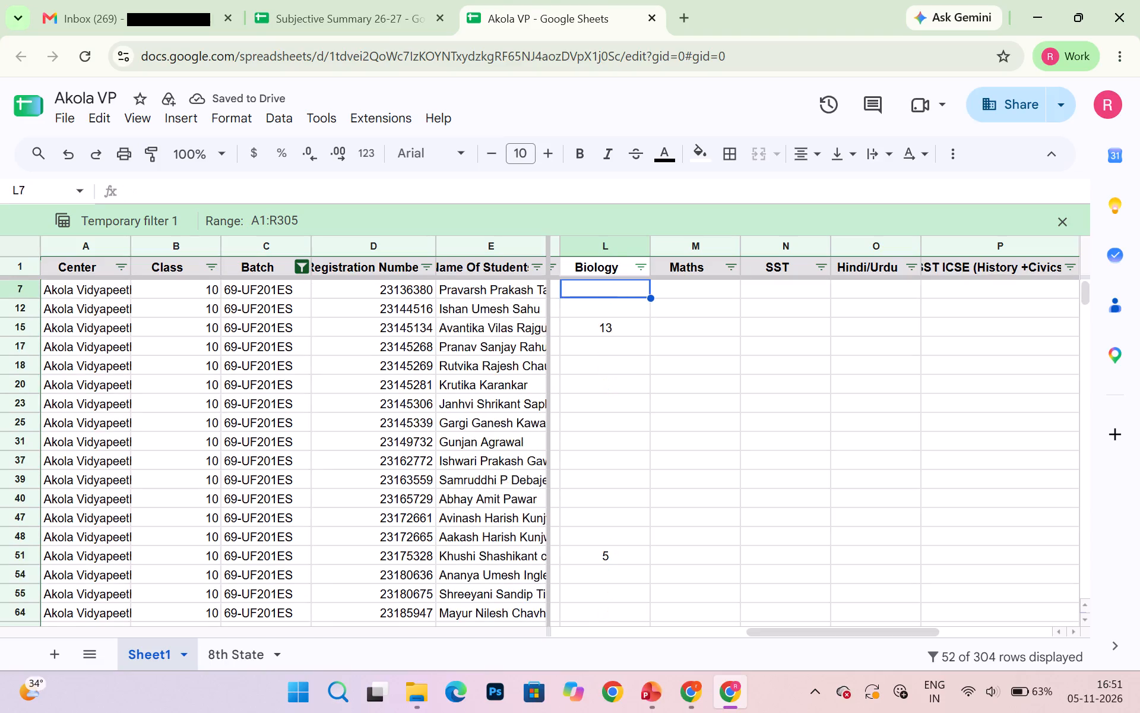
{"action": "key", "text": "Up"}
{"action": "key", "text": "Up"}
{"action": "key", "text": "Up"}
{"action": "key", "text": "Up"}
{"action": "key", "text": "Down"}
{"action": "key", "text": "Down"}
{"action": "key", "text": "Down"}
{"action": "key", "text": "Down"}
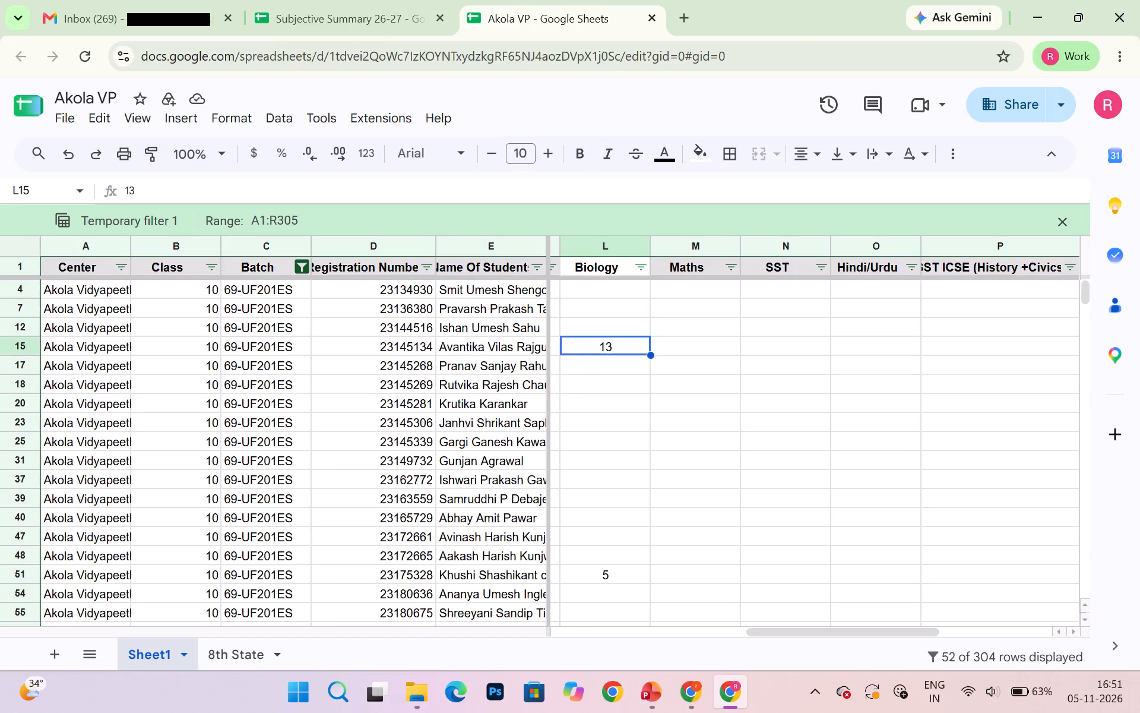
{"action": "key", "text": "Down"}
{"action": "key", "text": "Down"}
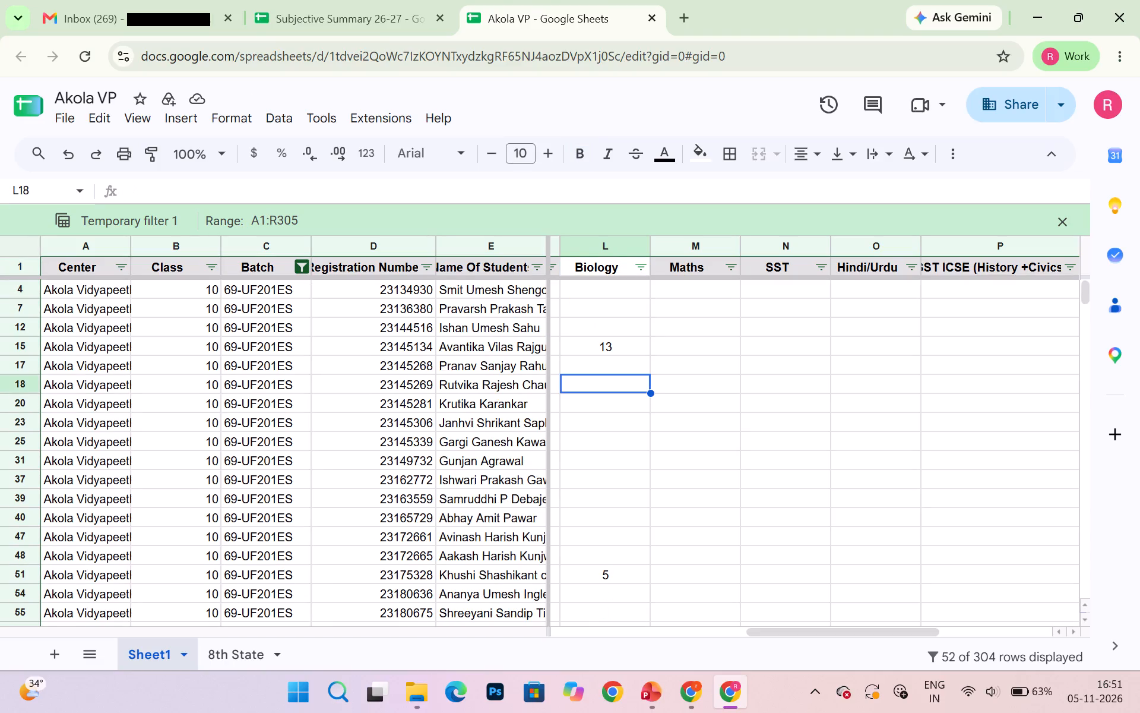
{"action": "key", "text": "Down"}
{"action": "key", "text": "Down"}
{"action": "key", "text": "Down"}
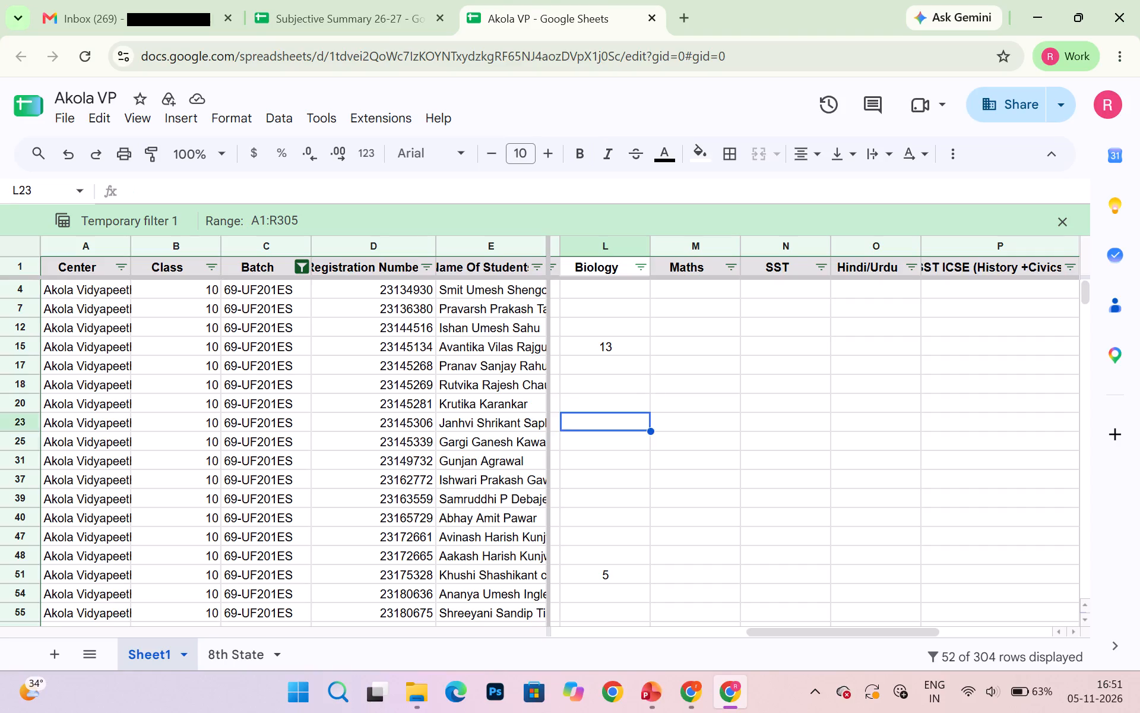
{"action": "key", "text": "Down"}
{"action": "key", "text": "Down"}
{"action": "key", "text": "Down"}
{"action": "key", "text": "Down"}
{"action": "key", "text": "Down"}
{"action": "key", "text": "Down"}
{"action": "key", "text": "Down"}
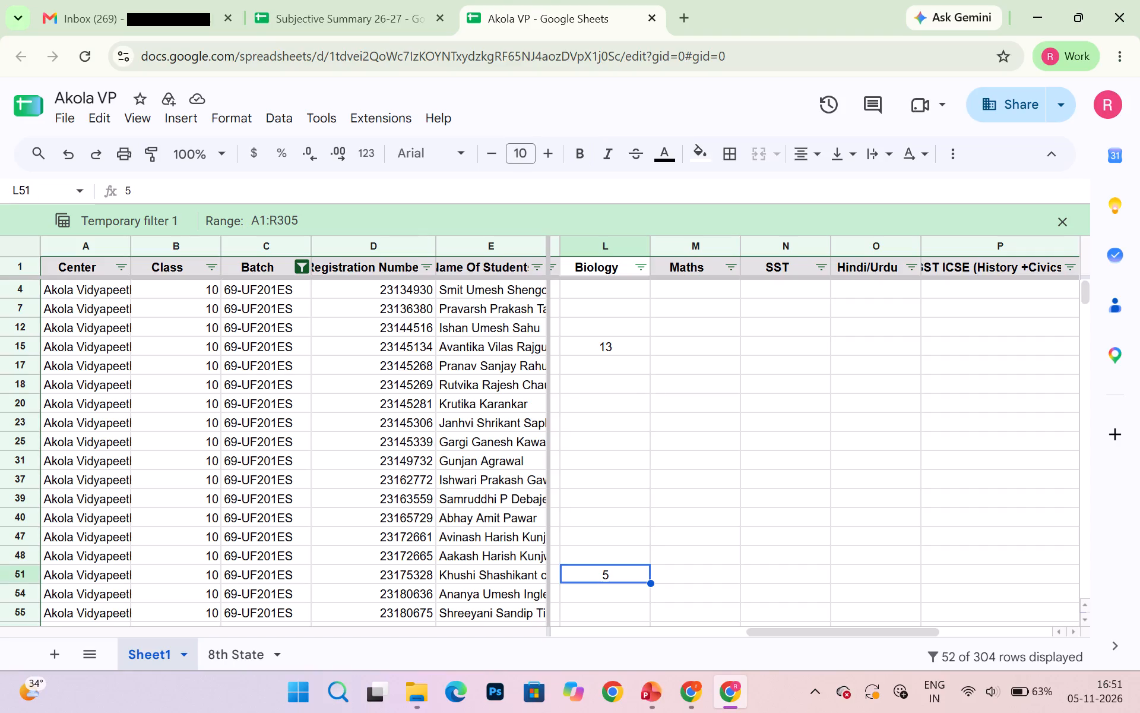
{"action": "key", "text": "Down"}
{"action": "key", "text": "Down"}
{"action": "key", "text": "Down"}
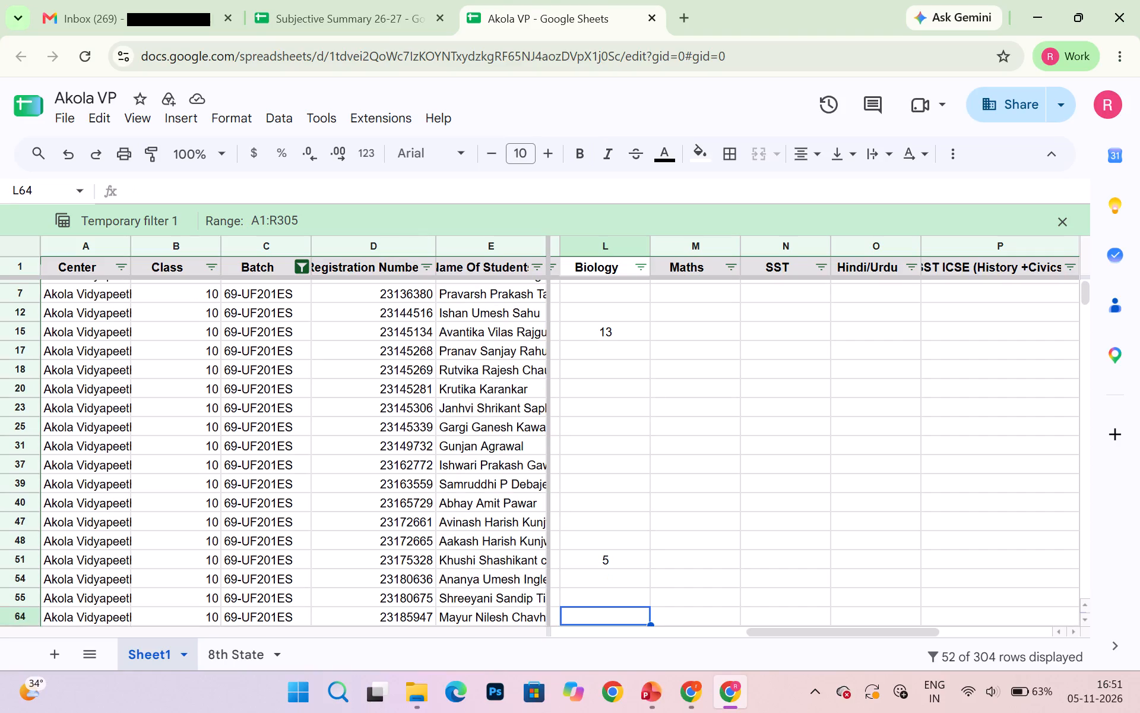
{"action": "key", "text": "Down"}
{"action": "key", "text": "Down"}
{"action": "key", "text": "Down"}
{"action": "key", "text": "Down"}
{"action": "key", "text": "Down"}
{"action": "key", "text": "Down"}
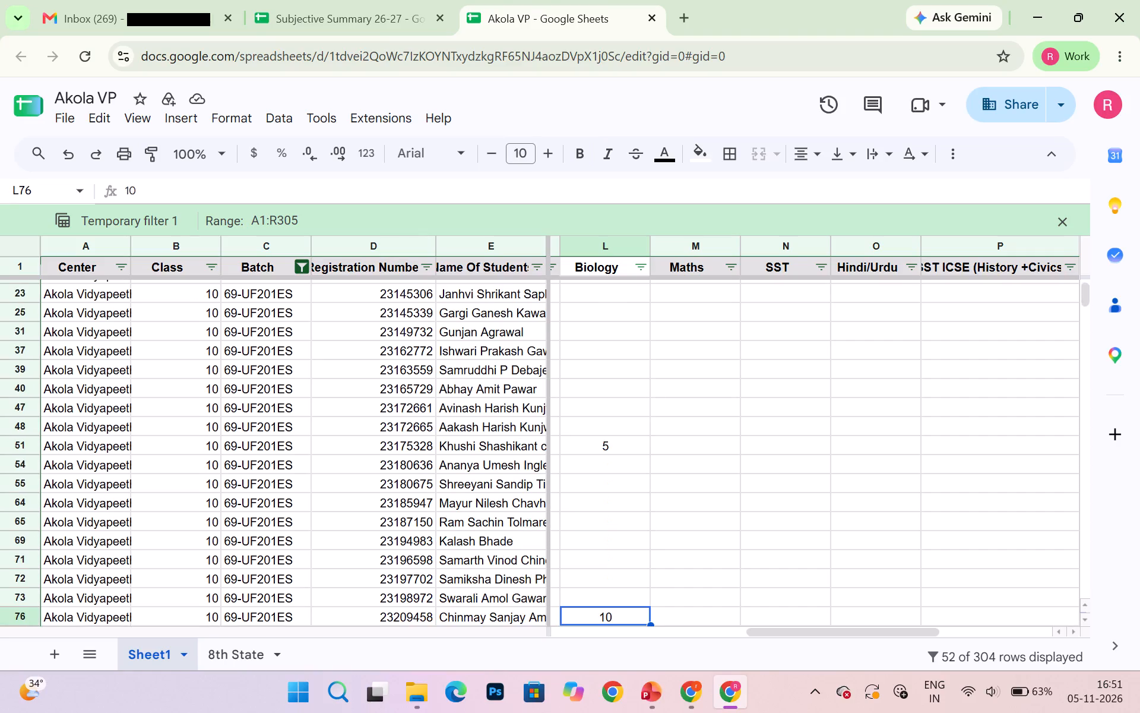
{"action": "key", "text": "Down"}
{"action": "key", "text": "Down"}
{"action": "key", "text": "Down"}
{"action": "key", "text": "Down"}
{"action": "key", "text": "Down"}
{"action": "key", "text": "Down"}
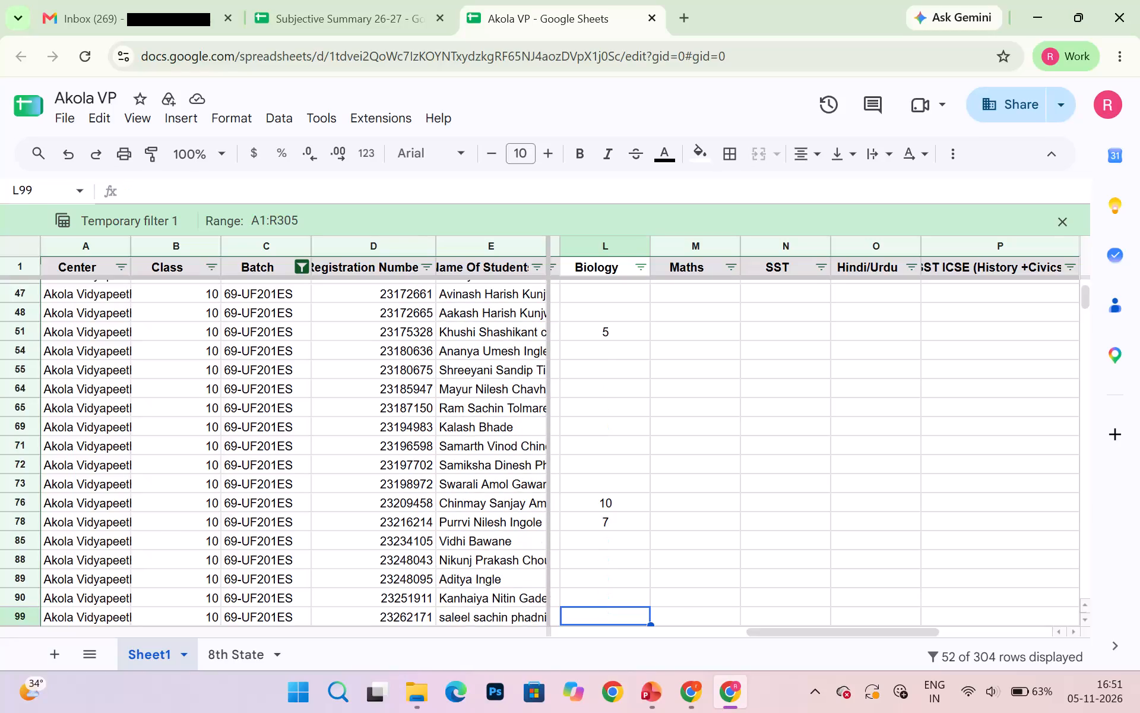
{"action": "key", "text": "Down"}
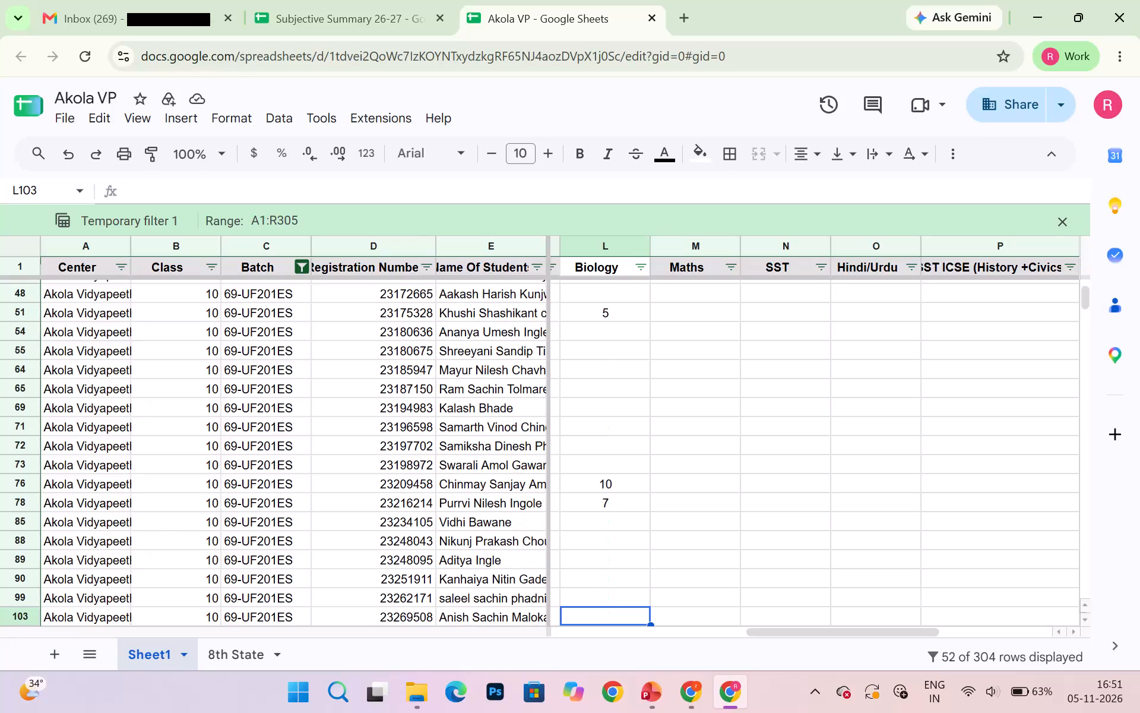
{"action": "key", "text": "Down"}
{"action": "key", "text": "Down"}
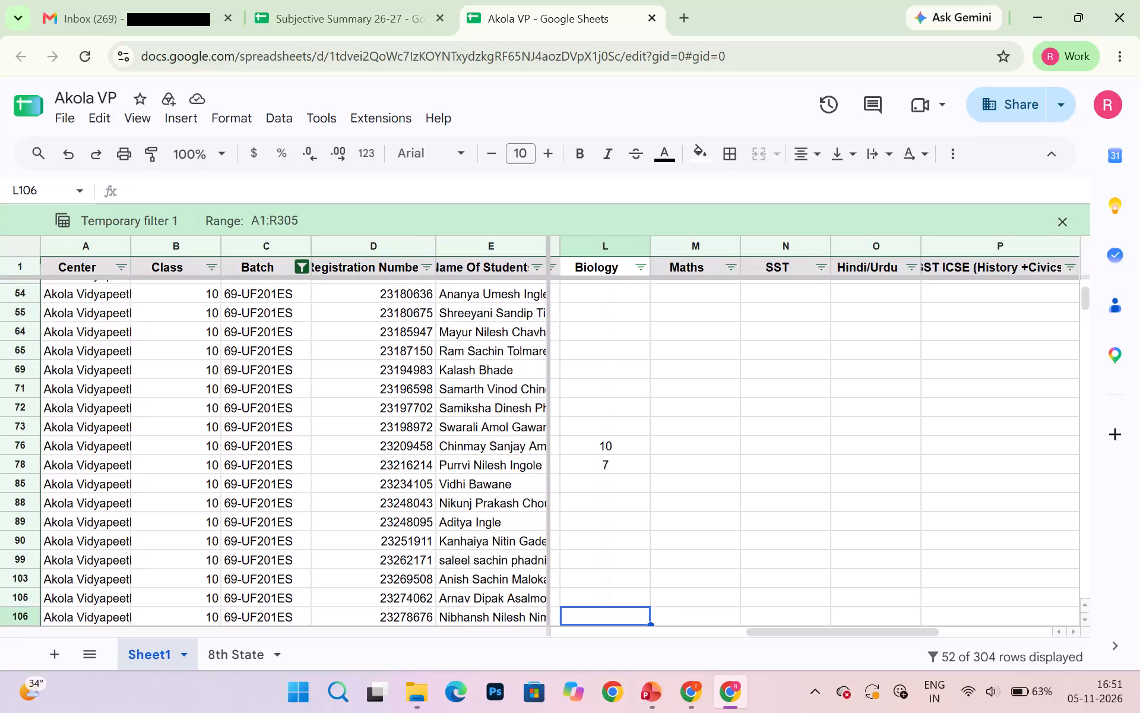
{"action": "key", "text": "Down"}
{"action": "key", "text": "Down"}
{"action": "key", "text": "Down"}
{"action": "key", "text": "Down"}
{"action": "key", "text": "Down"}
{"action": "key", "text": "Down"}
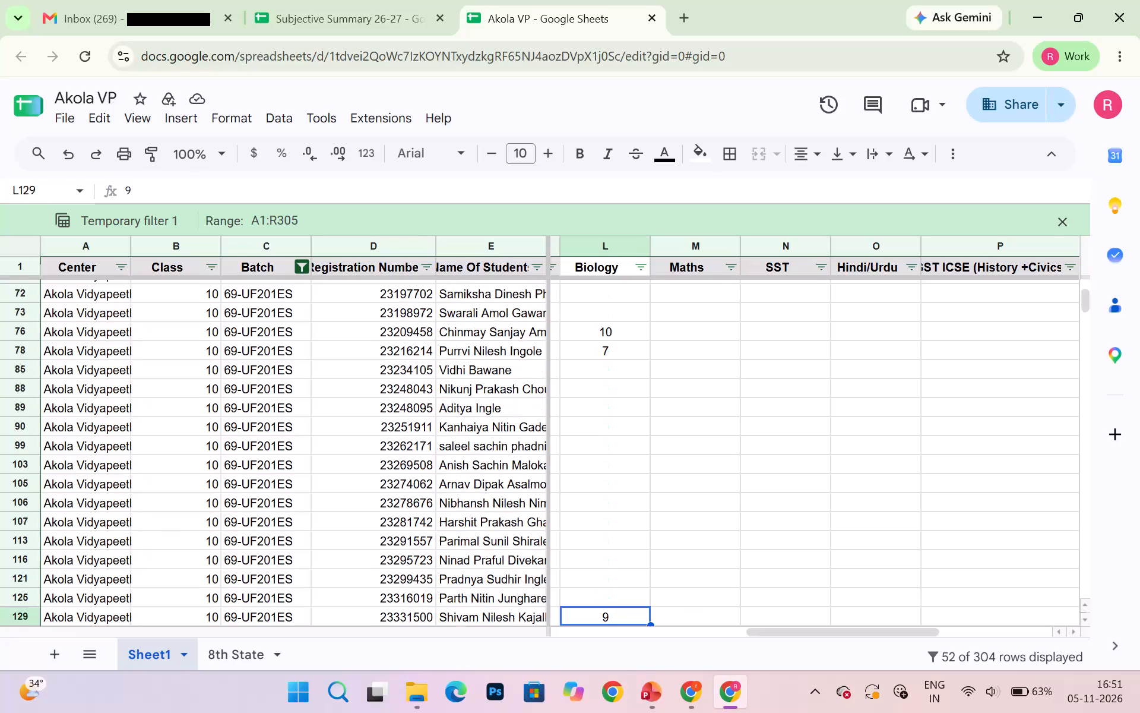
{"action": "key", "text": "Down"}
{"action": "key", "text": "Down"}
{"action": "key", "text": "Down"}
{"action": "key", "text": "Down"}
{"action": "key", "text": "Down"}
{"action": "key", "text": "Down"}
{"action": "key", "text": "Down"}
{"action": "key", "text": "Down"}
{"action": "key", "text": "Down"}
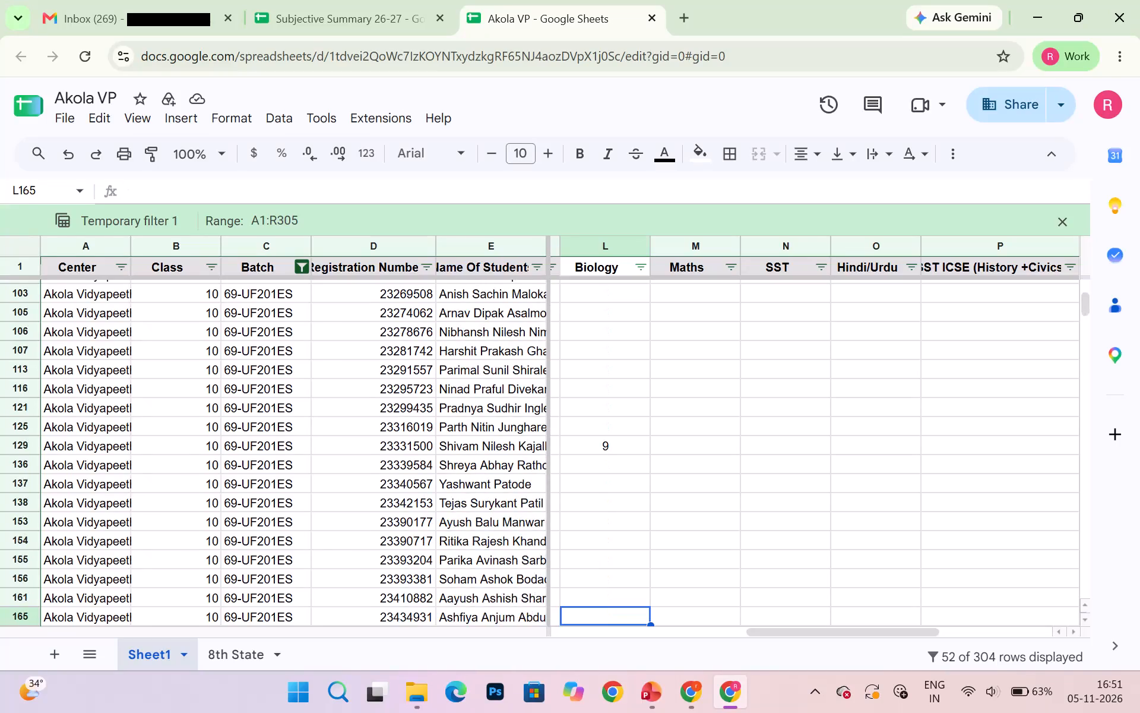
{"action": "key", "text": "Down"}
{"action": "key", "text": "Down"}
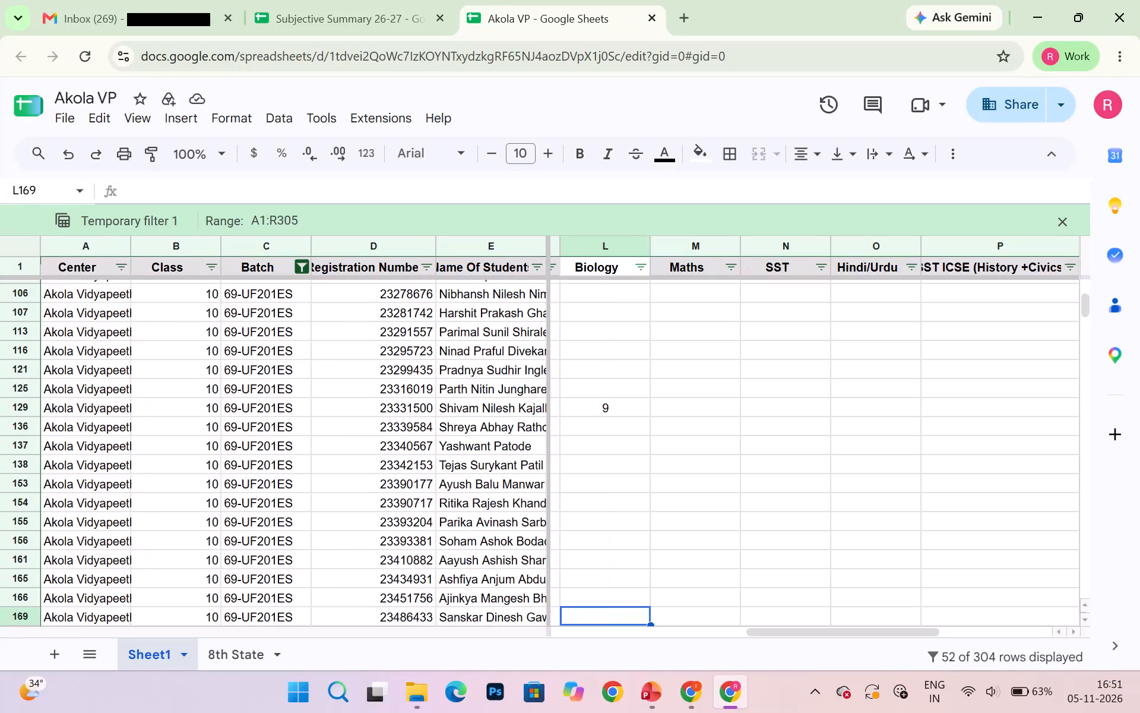
{"action": "key", "text": "Up"}
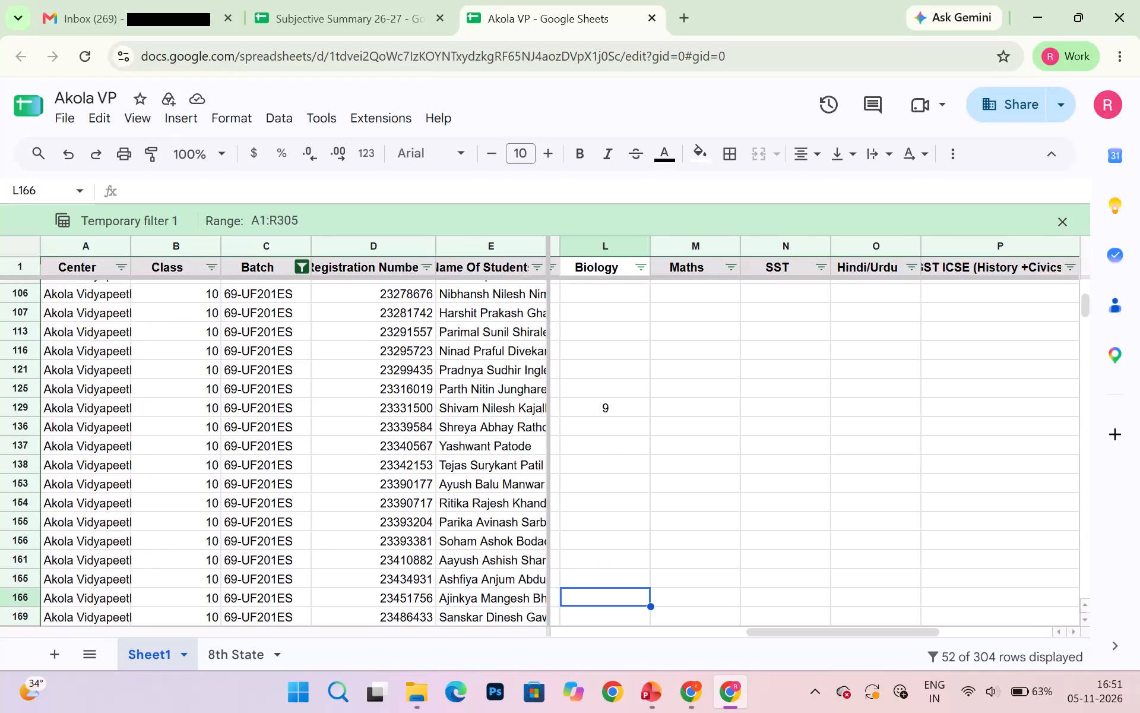
{"action": "type", "text": "15"}
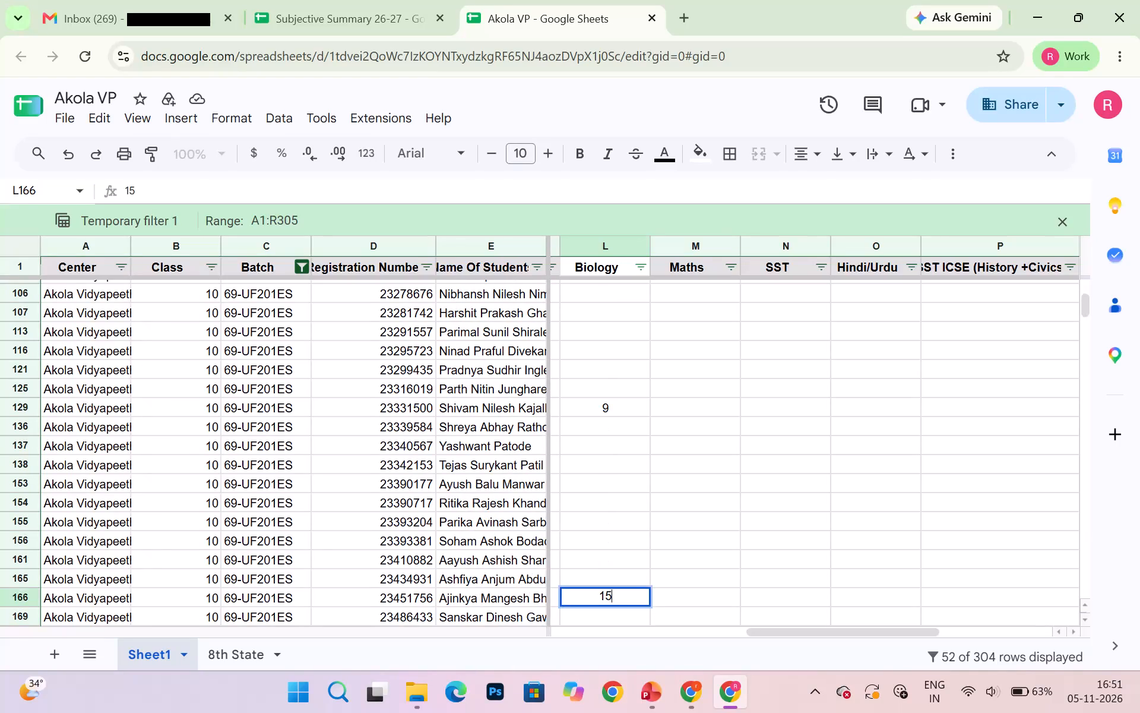
{"action": "key", "text": "Down"}
Enter 0 as the Biology mark of the batch 69-UF201ES student in row 113, in cell L113.
{"action": "key", "text": "Down"}
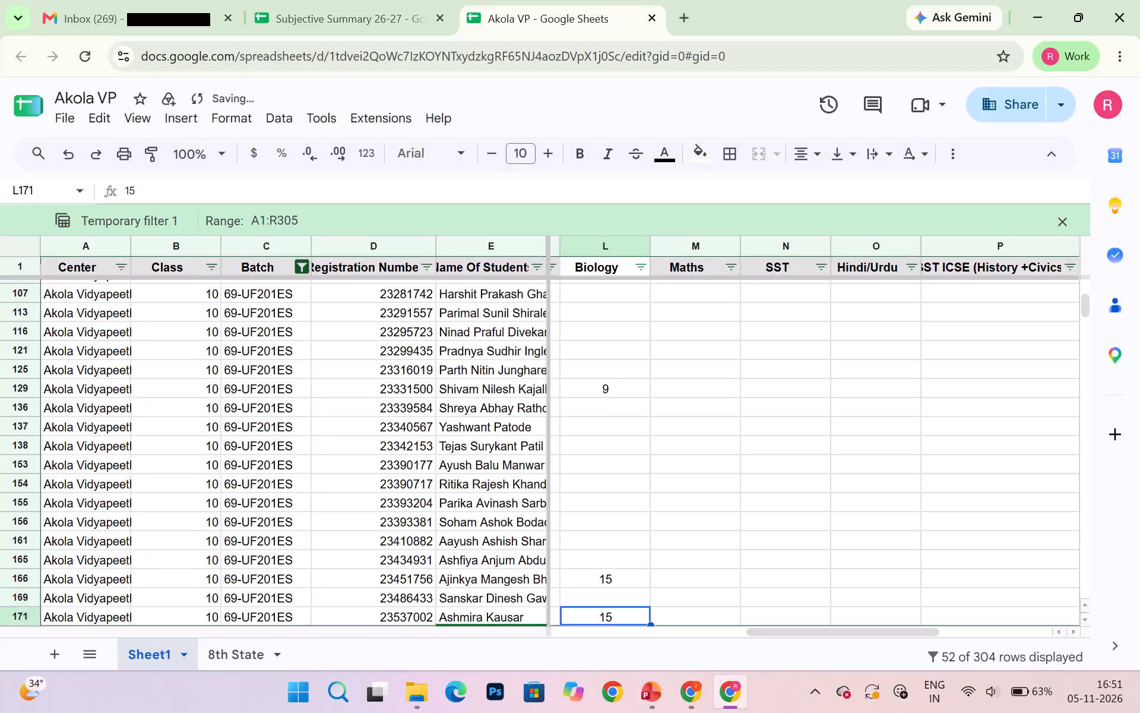
{"action": "key", "text": "Down"}
{"action": "key", "text": "Down"}
{"action": "key", "text": "Up"}
{"action": "key", "text": "Up"}
{"action": "key", "text": "Up"}
{"action": "key", "text": "Up"}
{"action": "key", "text": "Up"}
{"action": "key", "text": "Up"}
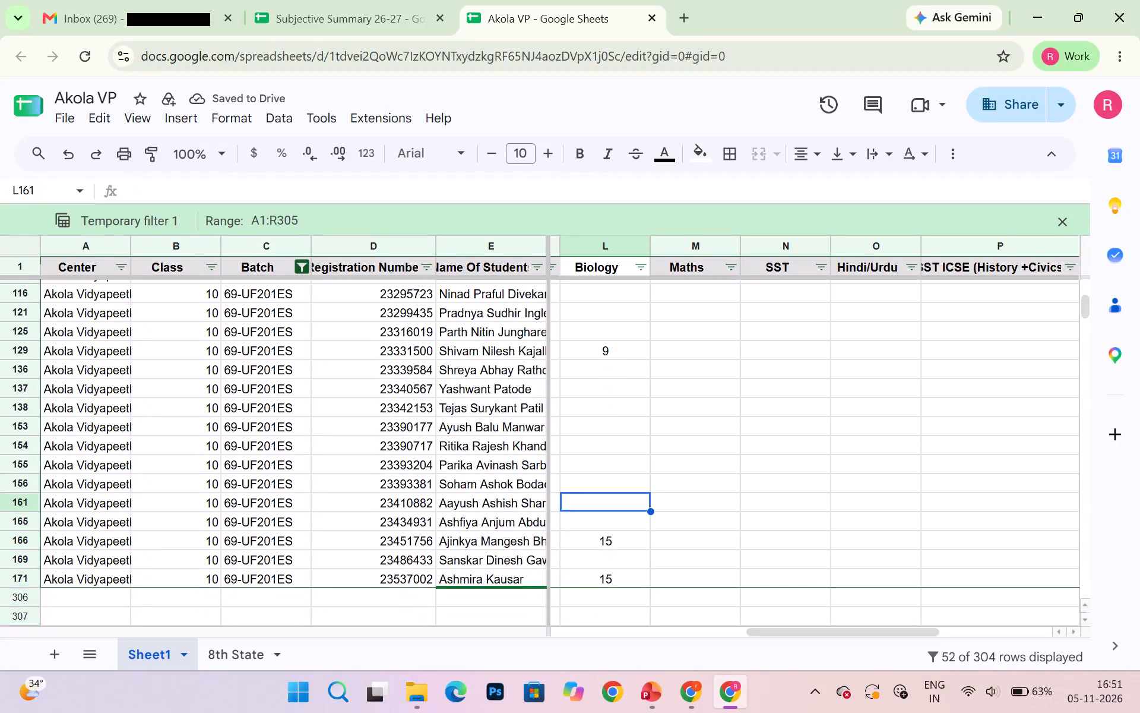
{"action": "key", "text": "Up"}
{"action": "key", "text": "Up"}
{"action": "key", "text": "Up"}
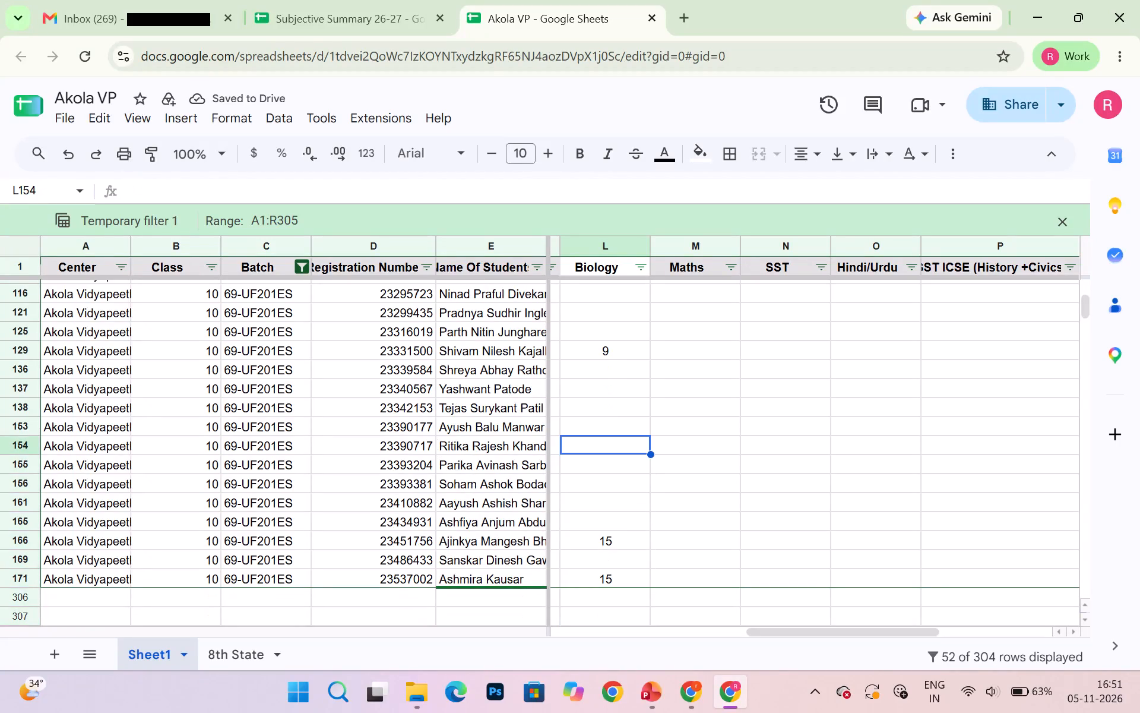
{"action": "key", "text": "Up"}
{"action": "key", "text": "Up"}
{"action": "key", "text": "Up"}
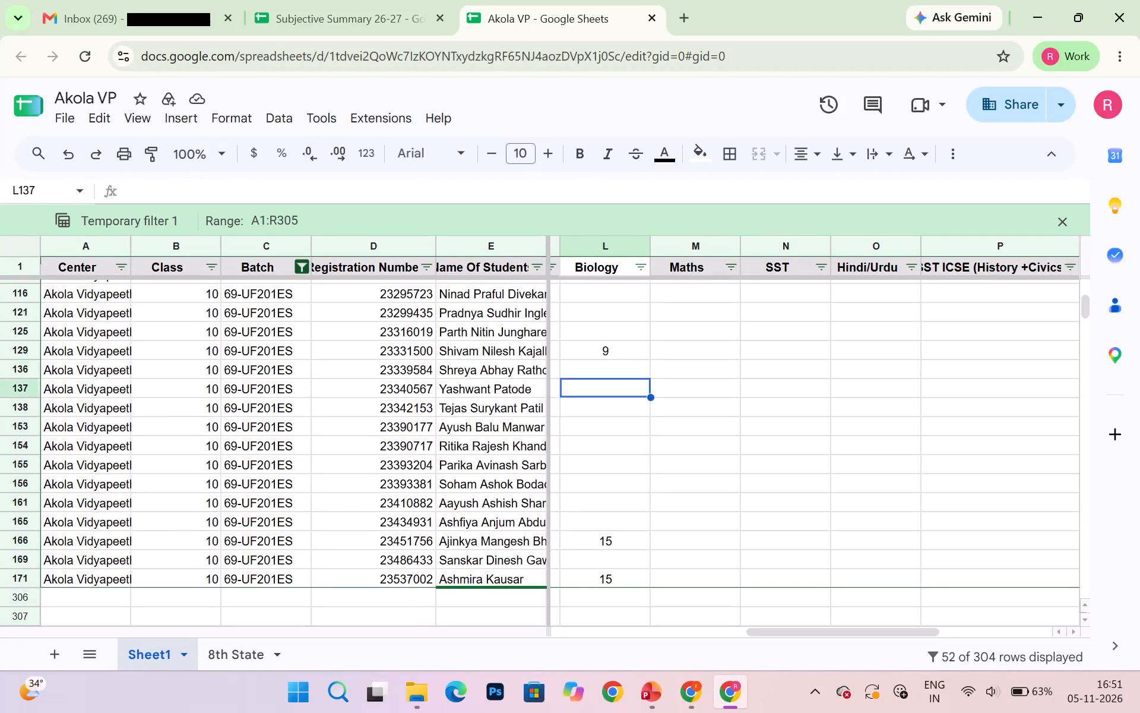
{"action": "key", "text": "Up"}
{"action": "key", "text": "Up"}
{"action": "key", "text": "Up"}
{"action": "key", "text": "Up"}
{"action": "key", "text": "Up"}
{"action": "key", "text": "Up"}
{"action": "key", "text": "Up"}
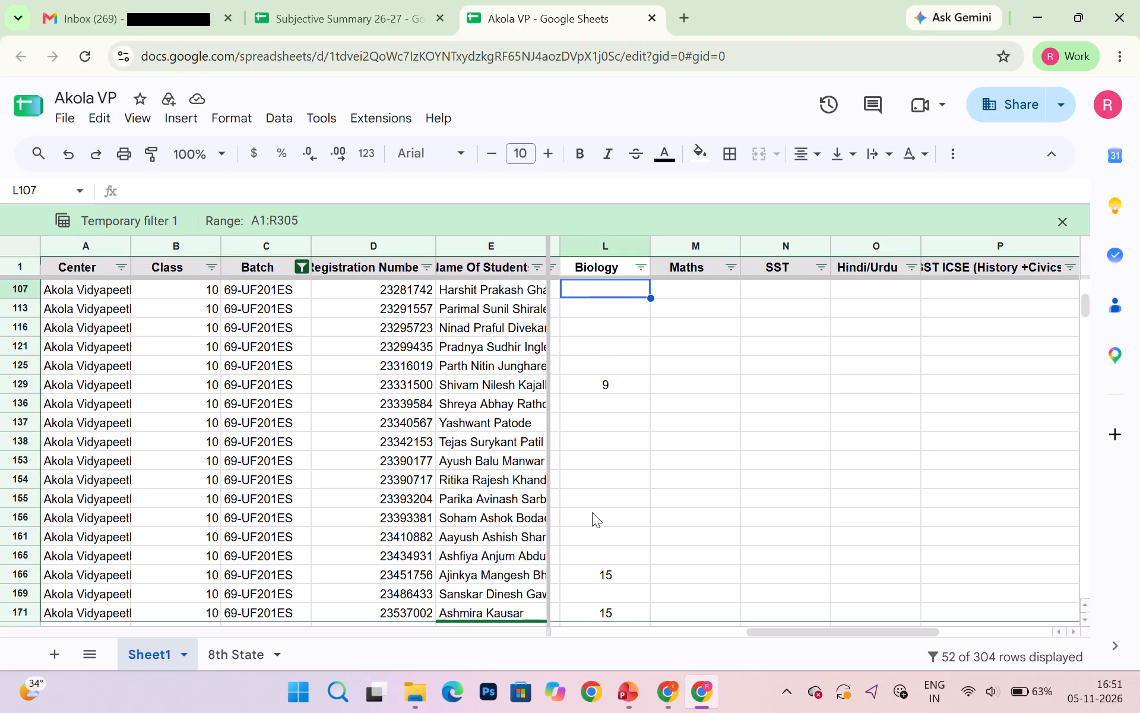
{"action": "key", "text": "Down"}
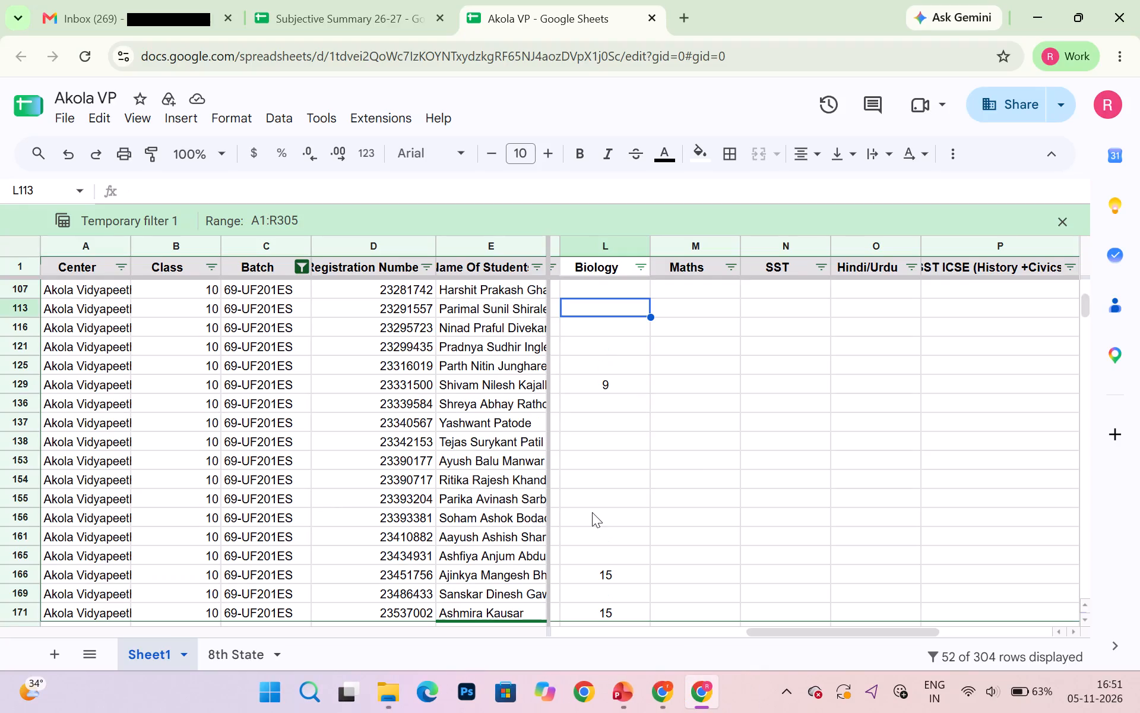
{"action": "key", "text": "0"}
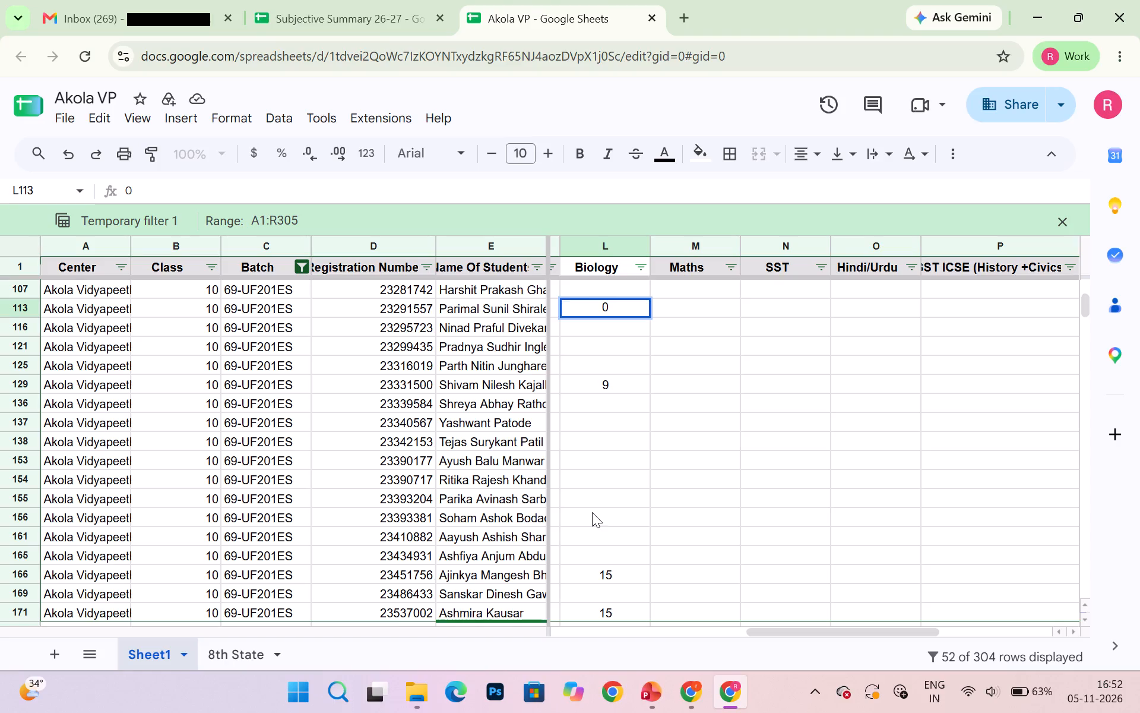
{"action": "key", "text": "Up"}
Enter 10 as the Biology mark of the batch 69-UF201ES student in row 4, in cell L4.
{"action": "key", "text": "Up"}
{"action": "key", "text": "Up"}
{"action": "key", "text": "Up"}
{"action": "key", "text": "Up"}
{"action": "key", "text": "Up"}
{"action": "key", "text": "Up"}
{"action": "key", "text": "Up"}
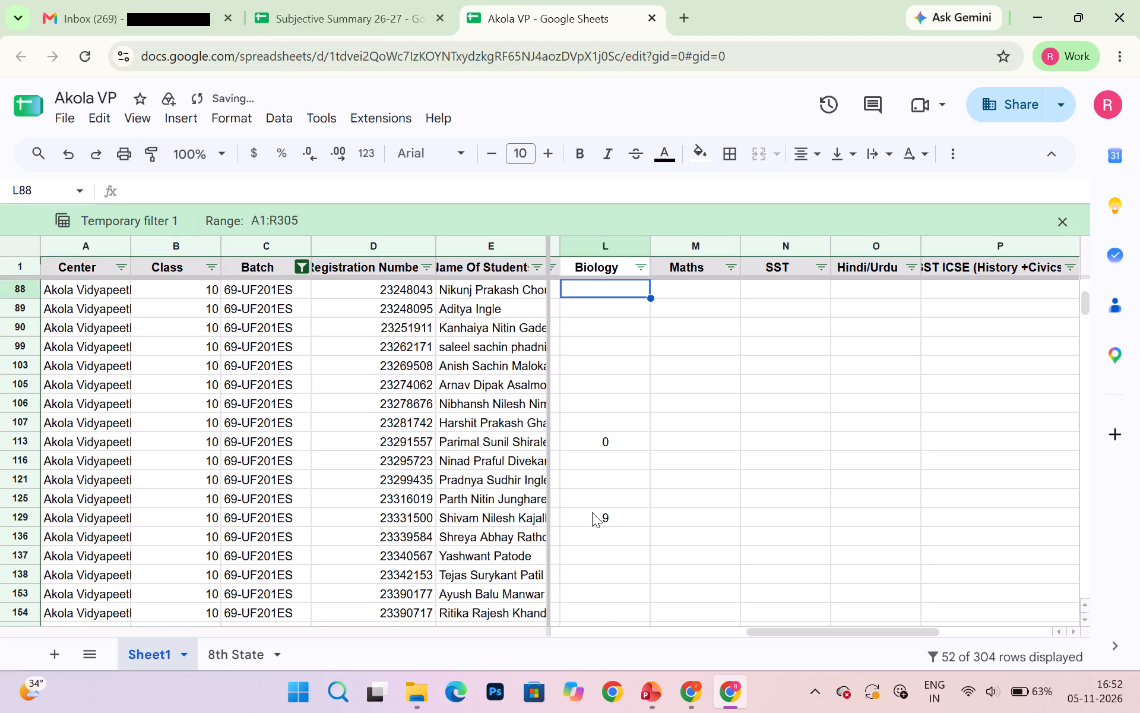
{"action": "key", "text": "Up"}
{"action": "key", "text": "Up"}
{"action": "key", "text": "Up"}
{"action": "key", "text": "Up"}
{"action": "key", "text": "Up"}
{"action": "key", "text": "Up"}
{"action": "key", "text": "Up"}
{"action": "key", "text": "Up"}
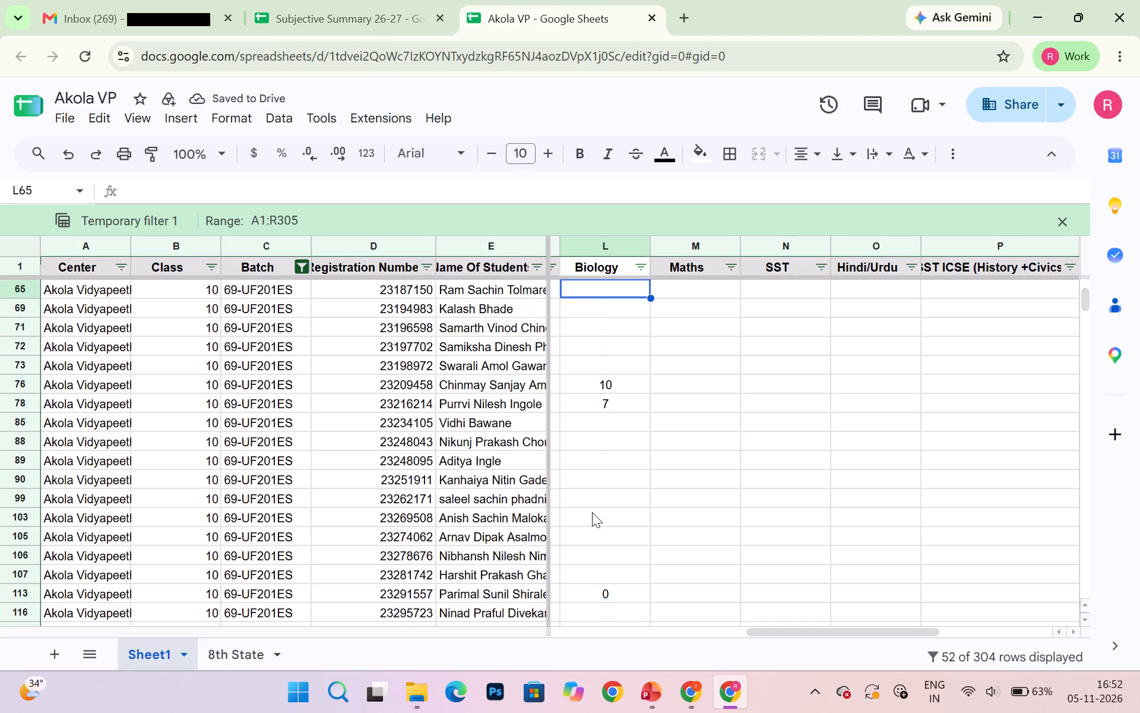
{"action": "key", "text": "Up"}
{"action": "key", "text": "Up"}
{"action": "key", "text": "Up"}
{"action": "key", "text": "Up"}
{"action": "key", "text": "Up"}
{"action": "key", "text": "Up"}
{"action": "key", "text": "Up"}
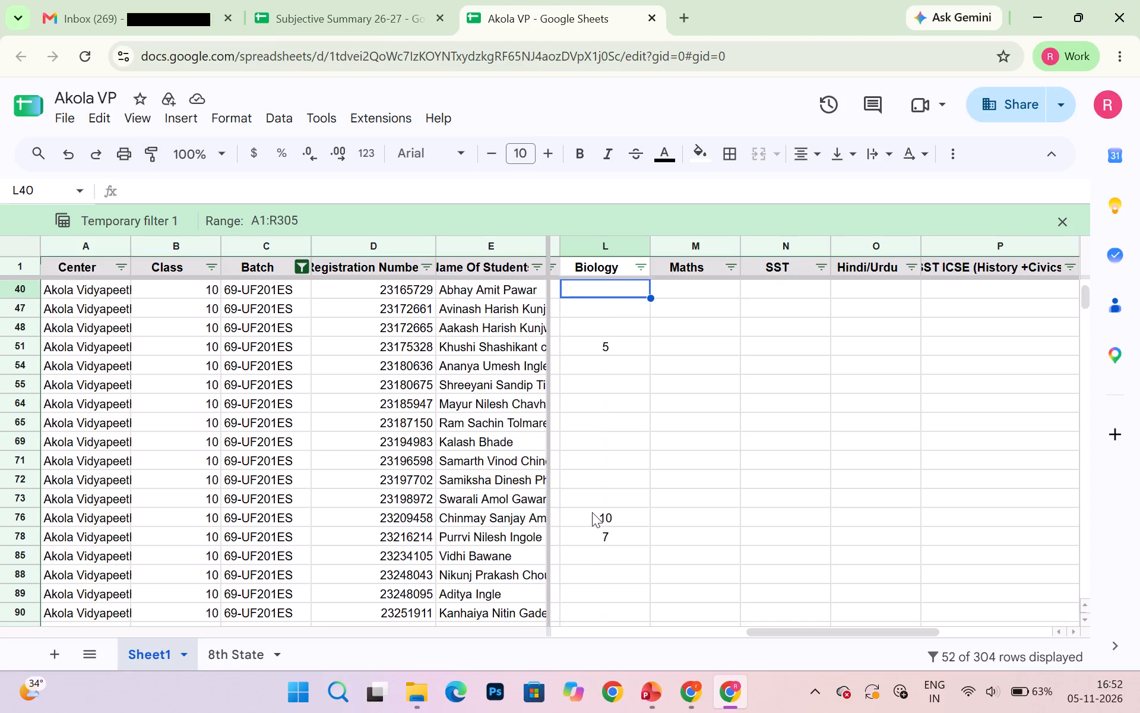
{"action": "key", "text": "Up"}
{"action": "key", "text": "Up"}
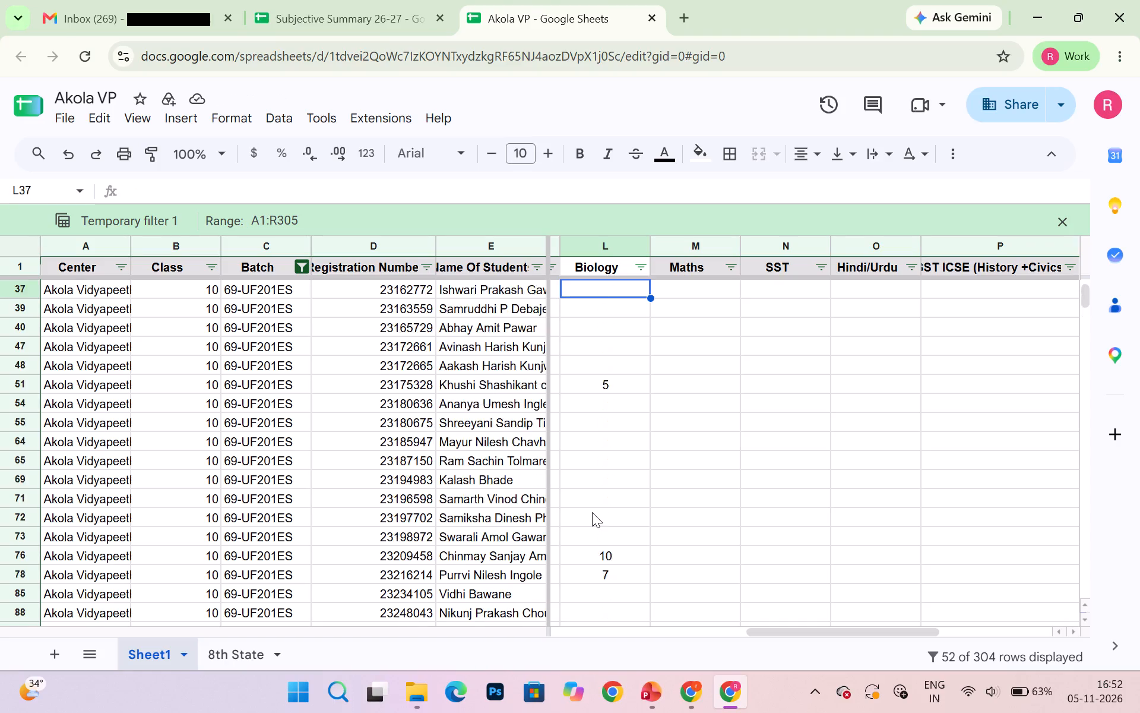
{"action": "key", "text": "Up"}
{"action": "key", "text": "Up"}
{"action": "key", "text": "Up"}
{"action": "key", "text": "Up"}
{"action": "key", "text": "Up"}
{"action": "key", "text": "Up"}
{"action": "key", "text": "Up"}
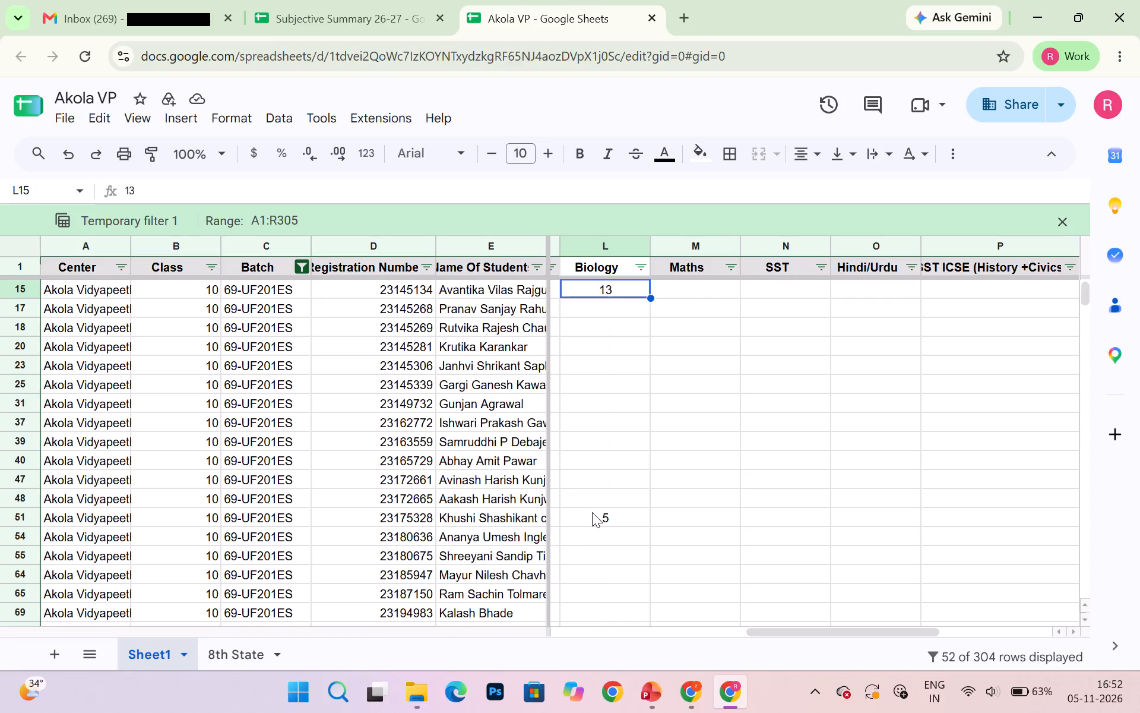
{"action": "key", "text": "Up"}
{"action": "key", "text": "Up"}
{"action": "key", "text": "Up"}
{"action": "key", "text": "Up"}
{"action": "key", "text": "Up"}
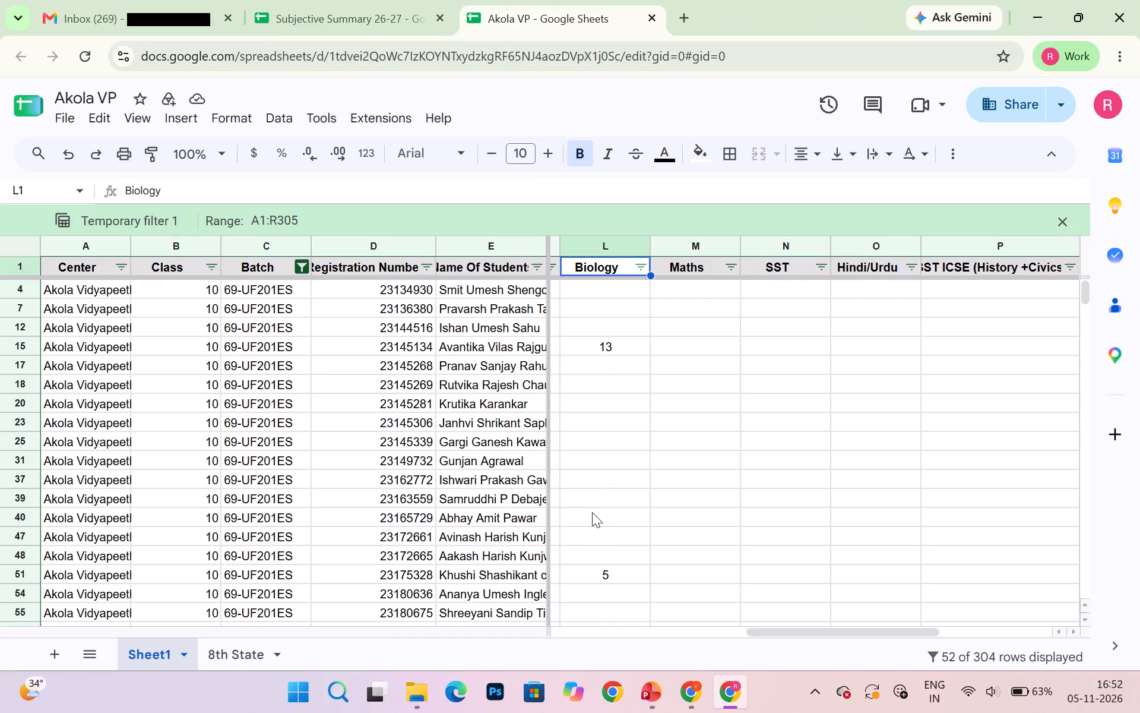
{"action": "key", "text": "Down"}
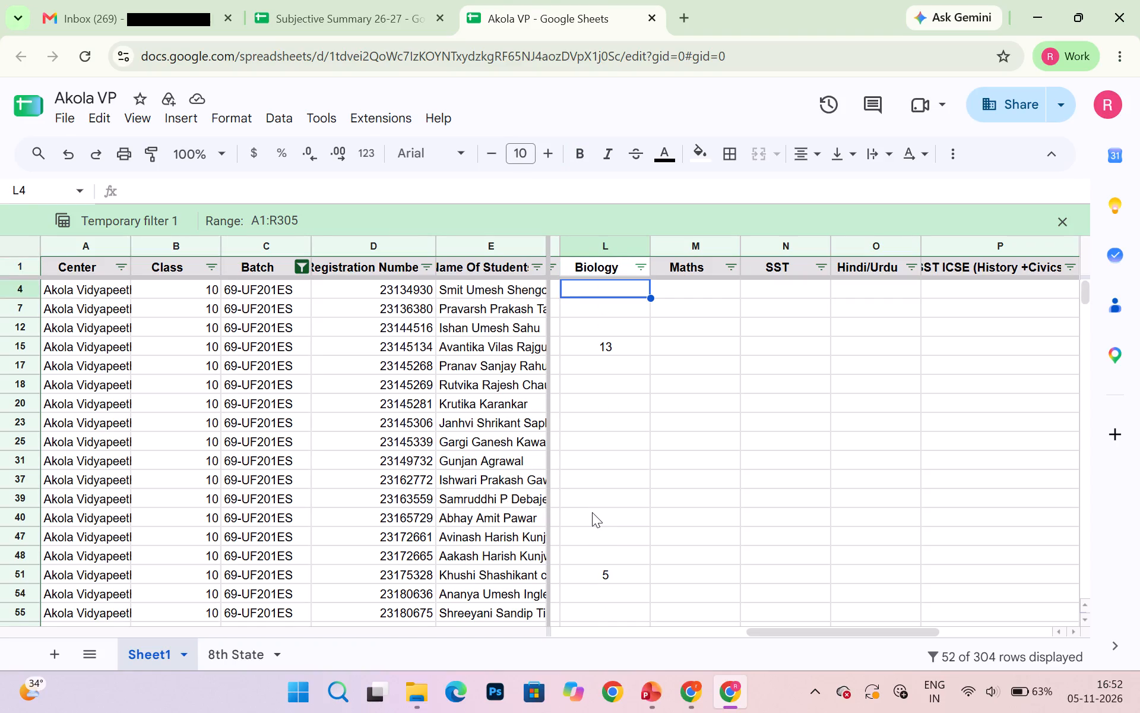
{"action": "key", "text": "1"}
{"action": "key", "text": "0"}
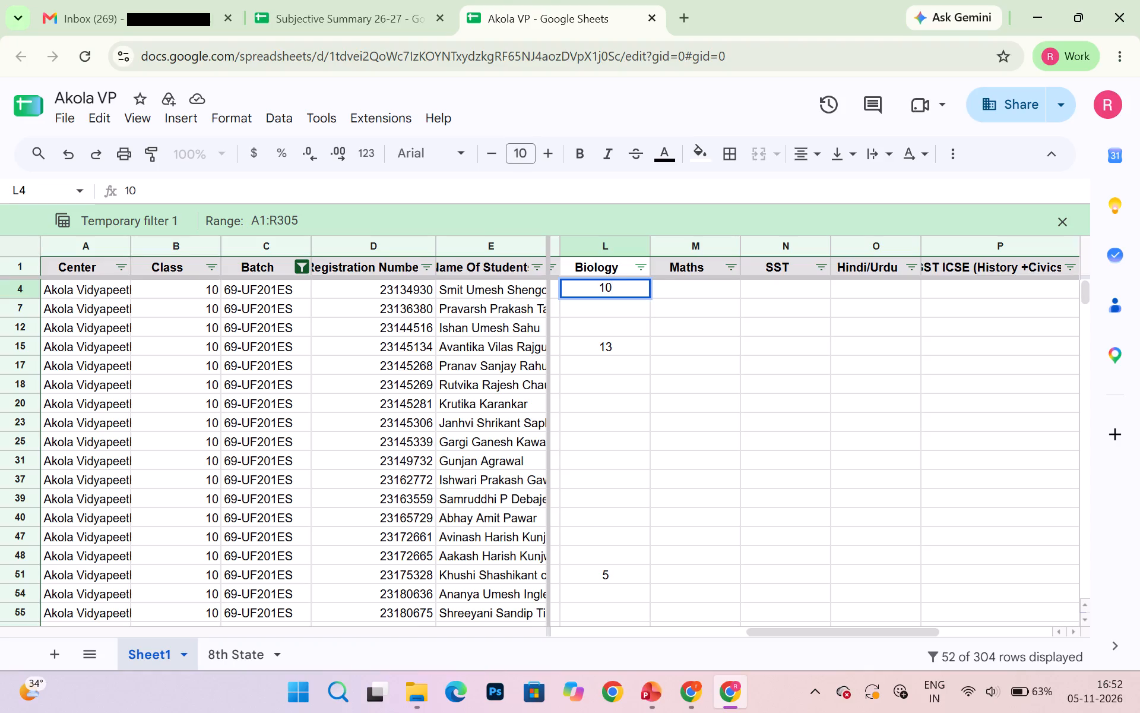
{"action": "key", "text": "Down"}
Enter 15 as the Biology mark of the batch 69-UF201ES student in row 136, in cell L136.
{"action": "key", "text": "Down"}
{"action": "key", "text": "Down"}
{"action": "key", "text": "Down"}
{"action": "key", "text": "Down"}
{"action": "key", "text": "Down"}
{"action": "key", "text": "Down"}
{"action": "key", "text": "Down"}
{"action": "key", "text": "Down"}
{"action": "key", "text": "Down"}
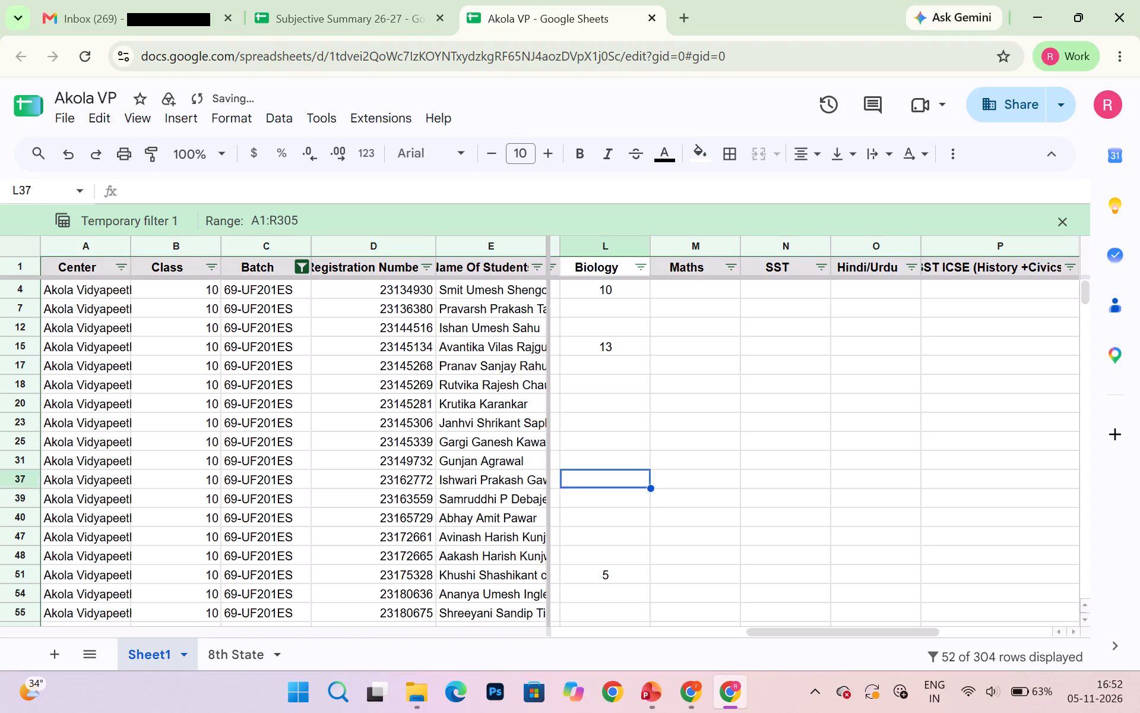
{"action": "key", "text": "Down"}
{"action": "key", "text": "Down"}
{"action": "key", "text": "Down"}
{"action": "key", "text": "Down"}
{"action": "key", "text": "Down"}
{"action": "key", "text": "Down"}
{"action": "key", "text": "Down"}
{"action": "key", "text": "Down"}
{"action": "key", "text": "Down"}
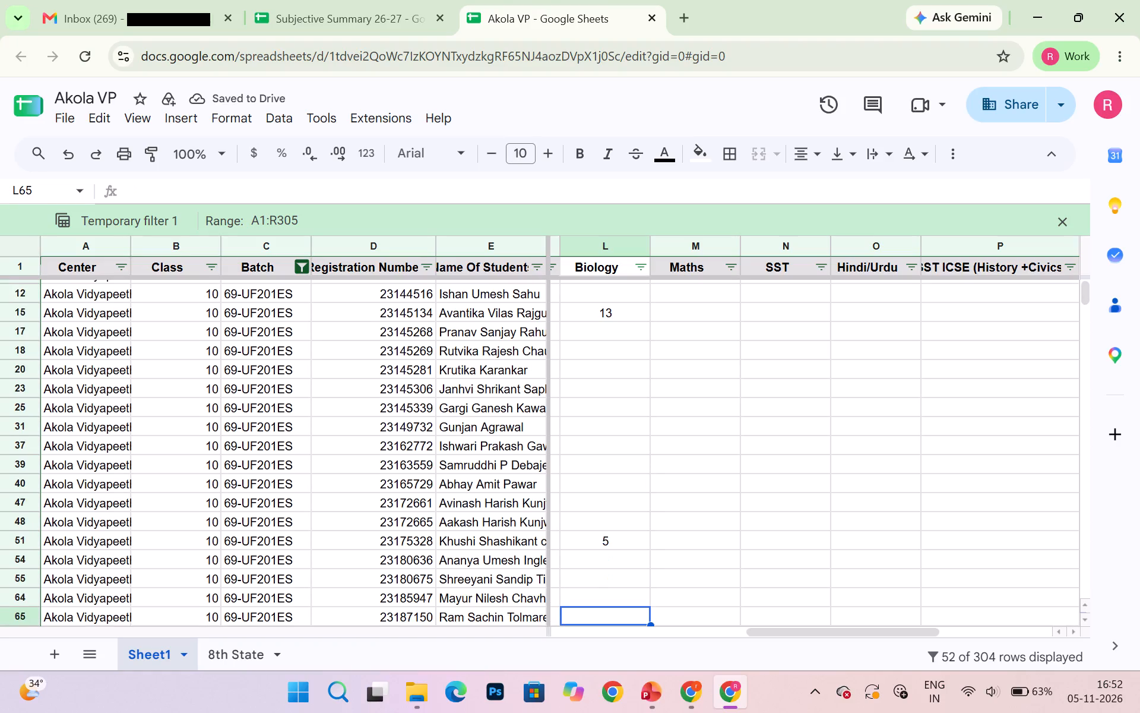
{"action": "key", "text": "Down"}
{"action": "key", "text": "Down"}
{"action": "key", "text": "Down"}
{"action": "key", "text": "Down"}
{"action": "key", "text": "Down"}
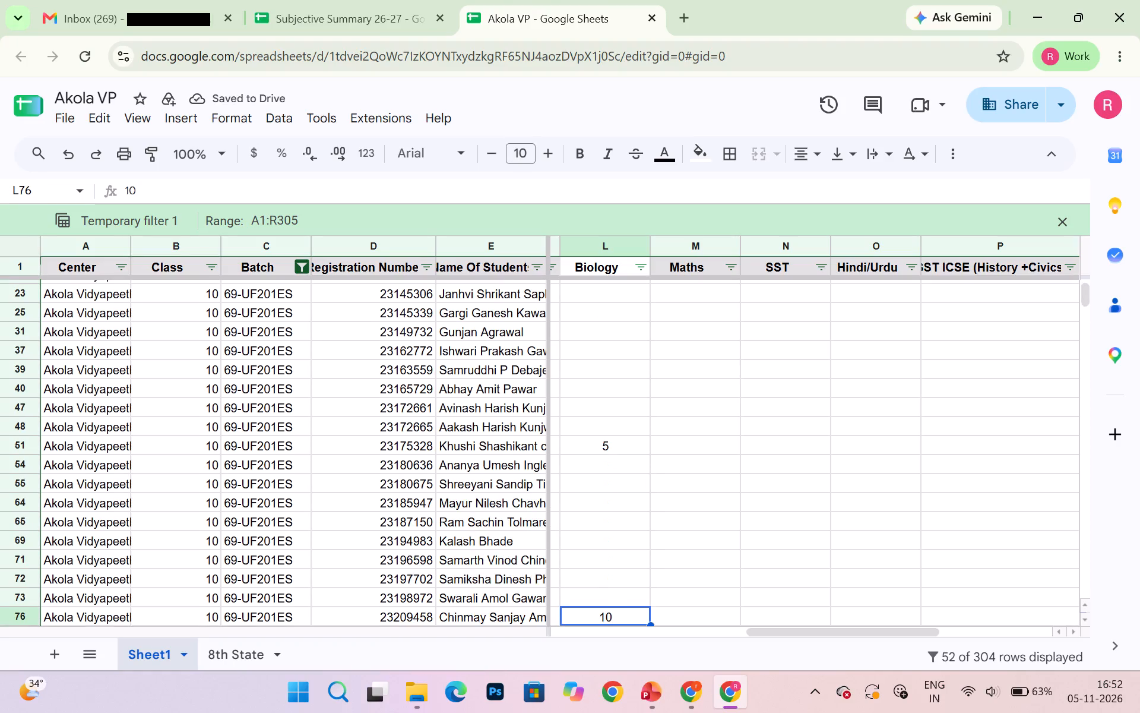
{"action": "key", "text": "Down"}
{"action": "key", "text": "Down"}
{"action": "key", "text": "Down"}
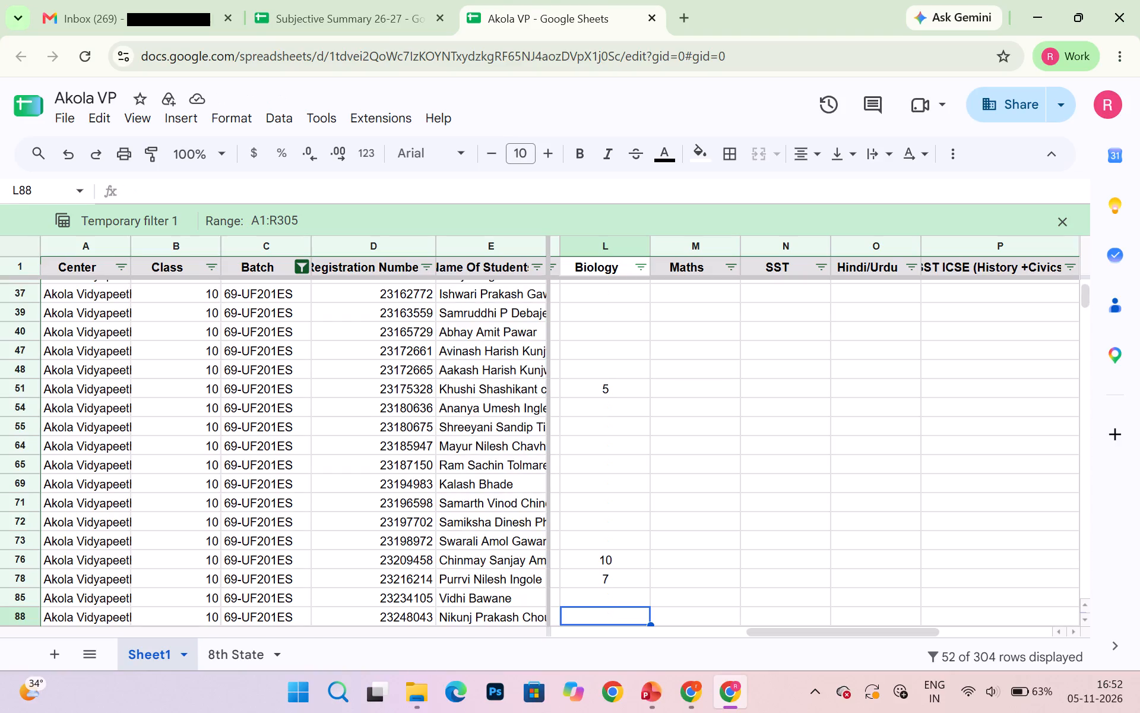
{"action": "key", "text": "Down"}
{"action": "key", "text": "Down"}
{"action": "key", "text": "Down"}
{"action": "key", "text": "Down"}
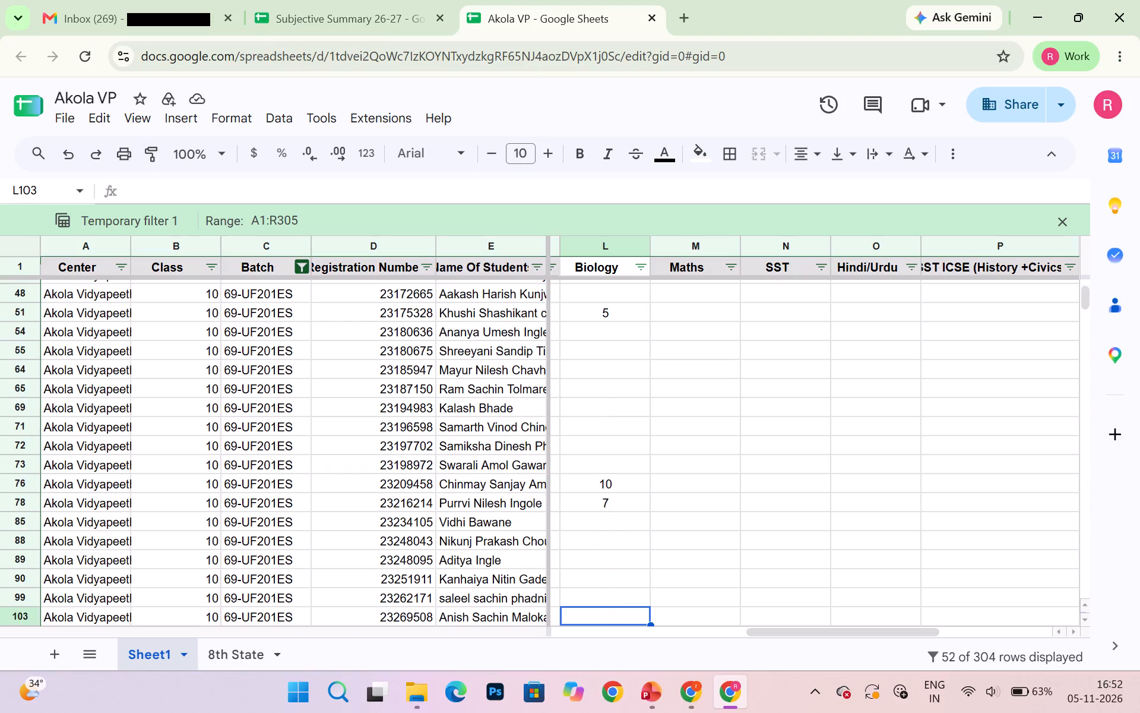
{"action": "key", "text": "Down"}
{"action": "key", "text": "Down"}
{"action": "key", "text": "Down"}
{"action": "key", "text": "Down"}
{"action": "key", "text": "Down"}
{"action": "key", "text": "Down"}
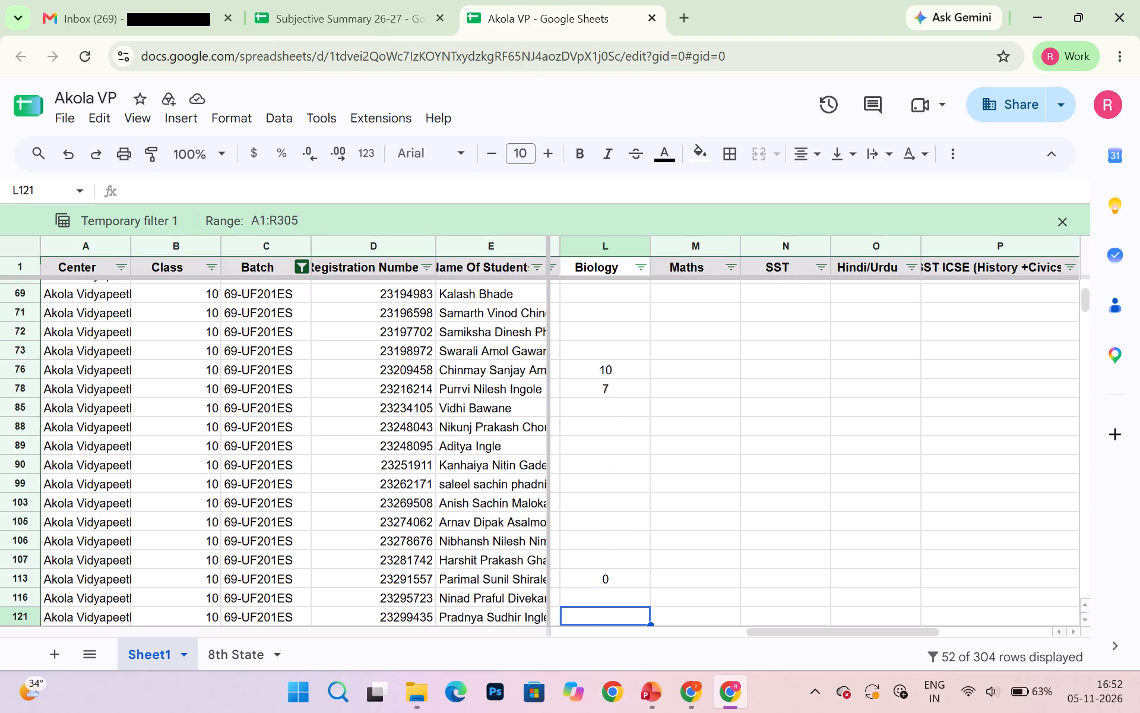
{"action": "key", "text": "Down"}
{"action": "key", "text": "Down"}
{"action": "key", "text": "Down"}
{"action": "key", "text": "Down"}
{"action": "key", "text": "Down"}
{"action": "key", "text": "Up"}
{"action": "key", "text": "Up"}
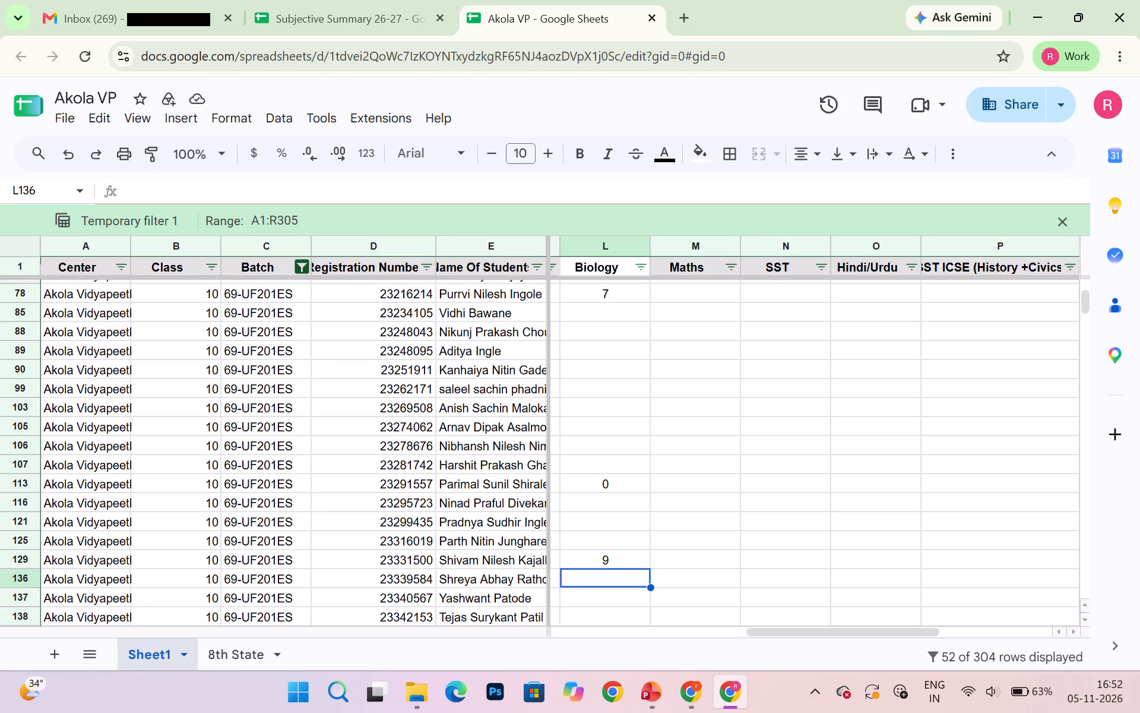
{"action": "key", "text": "1"}
{"action": "key", "text": "5"}
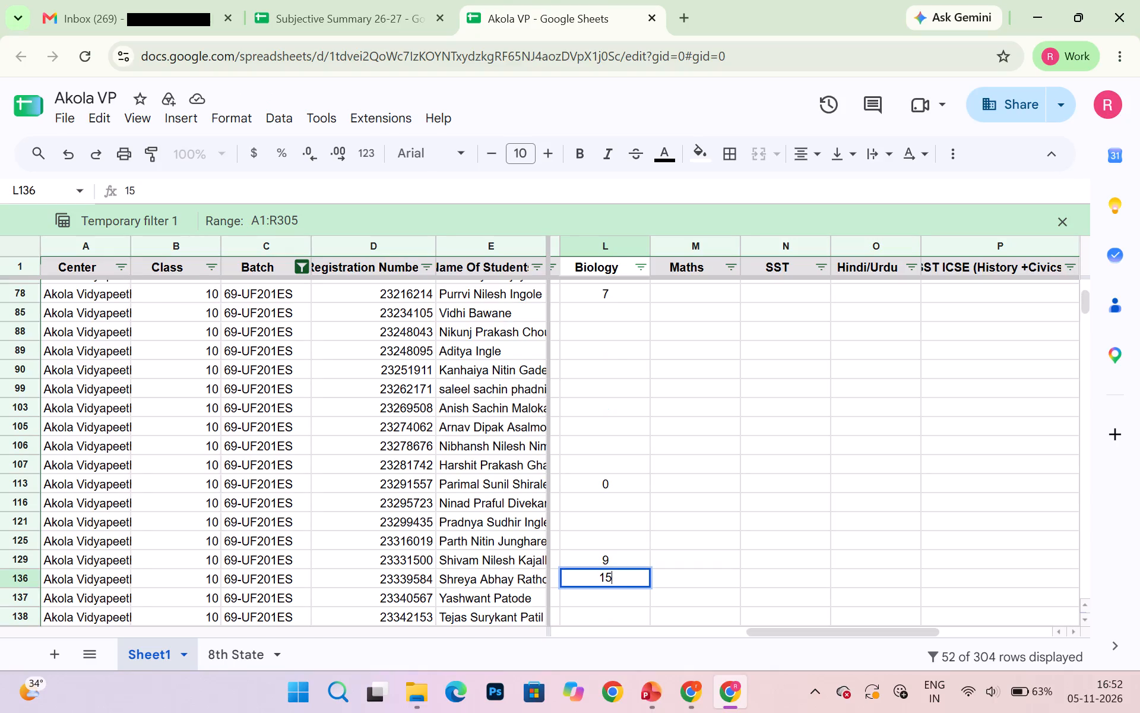
{"action": "key", "text": "Down"}
Enter 12 as the Biology mark of the batch 69-UF201ES student in row 40, in cell L40.
{"action": "key", "text": "Down"}
{"action": "key", "text": "Down"}
{"action": "key", "text": "Down"}
{"action": "key", "text": "Down"}
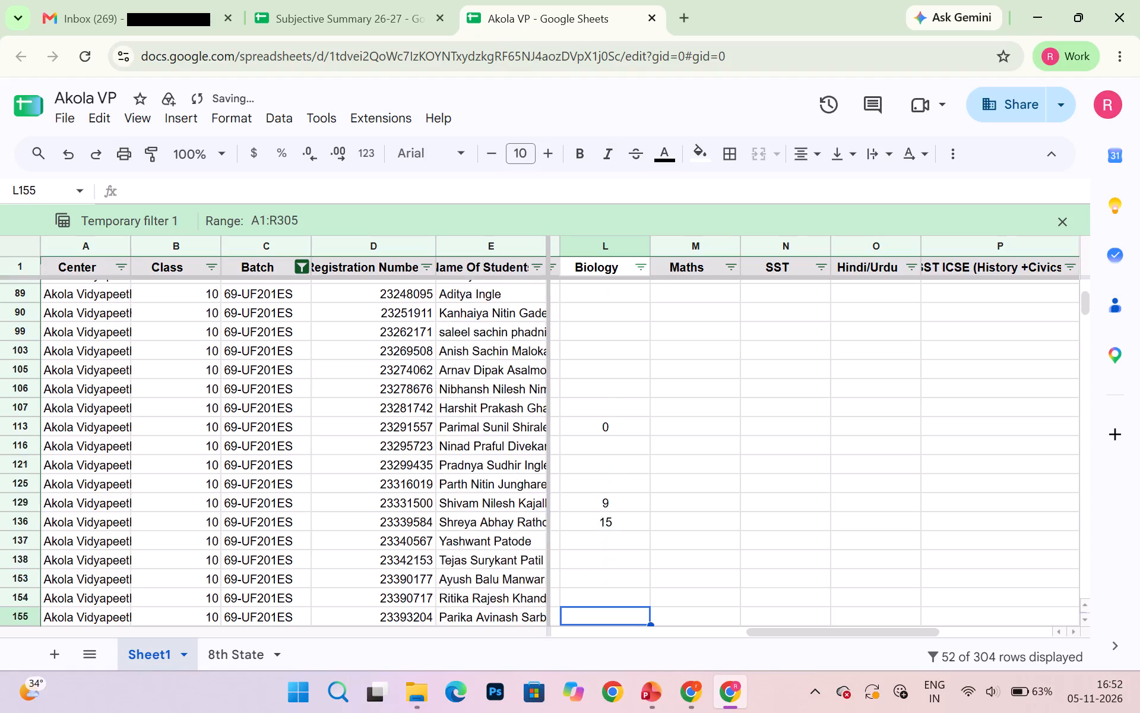
{"action": "key", "text": "Down"}
{"action": "key", "text": "Down"}
{"action": "key", "text": "Down"}
{"action": "key", "text": "Down"}
{"action": "key", "text": "Down"}
{"action": "key", "text": "Down"}
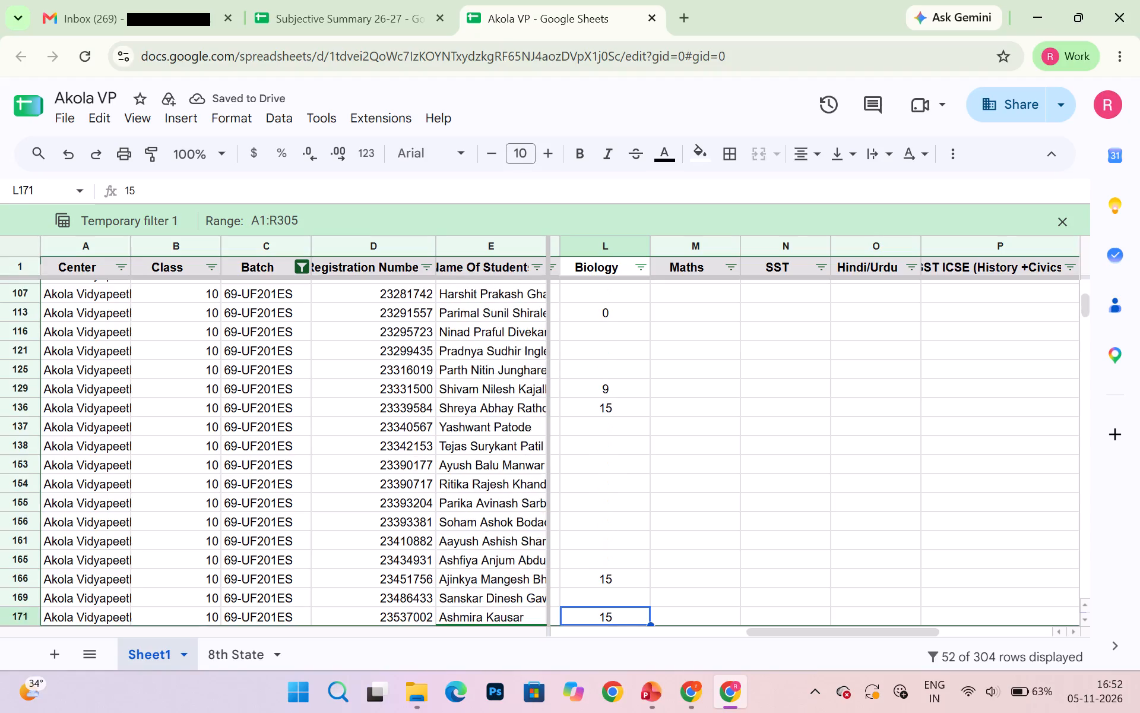
{"action": "key", "text": "Down"}
{"action": "key", "text": "Down"}
{"action": "key", "text": "Up"}
{"action": "key", "text": "Up"}
{"action": "key", "text": "Up"}
{"action": "key", "text": "Up"}
{"action": "key", "text": "Up"}
{"action": "key", "text": "Up"}
{"action": "key", "text": "Up"}
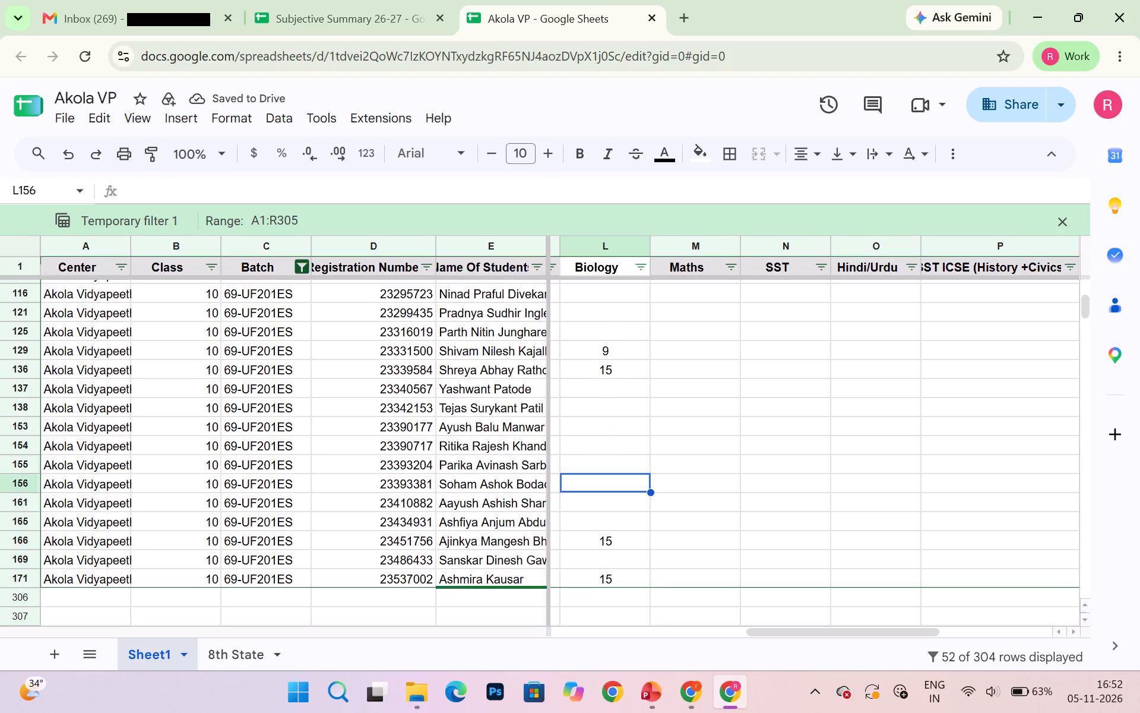
{"action": "key", "text": "Up"}
{"action": "key", "text": "Up"}
{"action": "key", "text": "Up"}
{"action": "key", "text": "Up"}
{"action": "key", "text": "Up"}
{"action": "key", "text": "Up"}
{"action": "key", "text": "Up"}
{"action": "key", "text": "Up"}
{"action": "key", "text": "Up"}
{"action": "key", "text": "Up"}
{"action": "key", "text": "Up"}
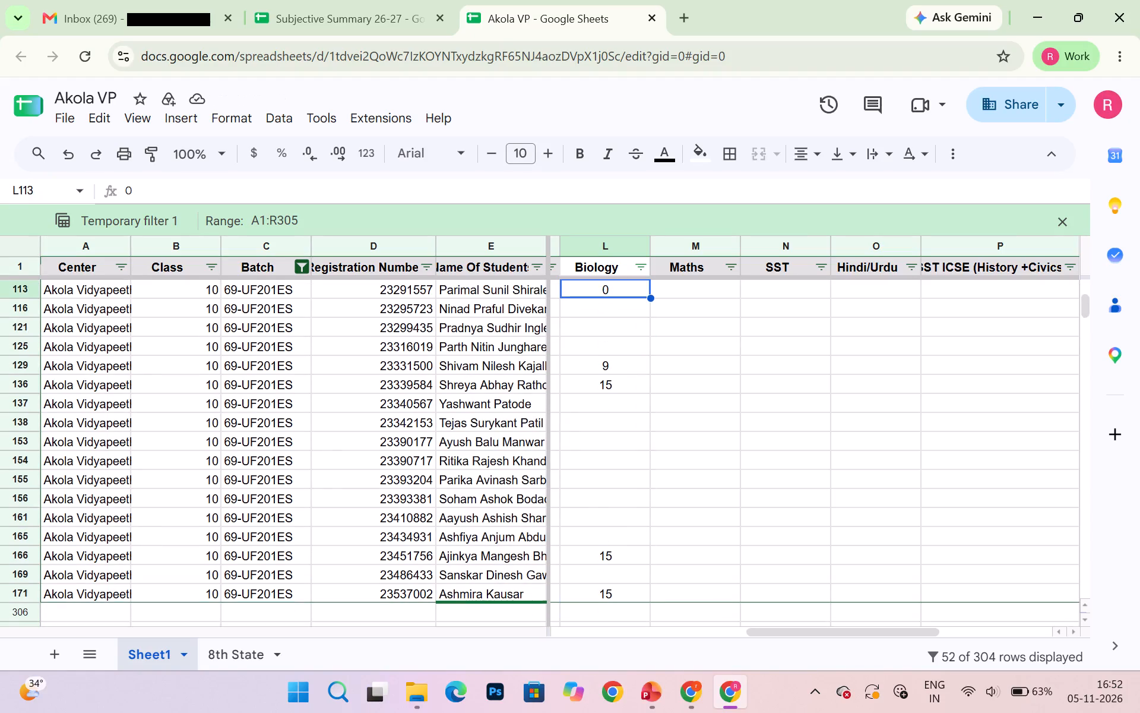
{"action": "key", "text": "Up"}
{"action": "key", "text": "Up"}
{"action": "key", "text": "Up"}
{"action": "key", "text": "Up"}
{"action": "key", "text": "Up"}
{"action": "key", "text": "Up"}
{"action": "key", "text": "Up"}
{"action": "key", "text": "Up"}
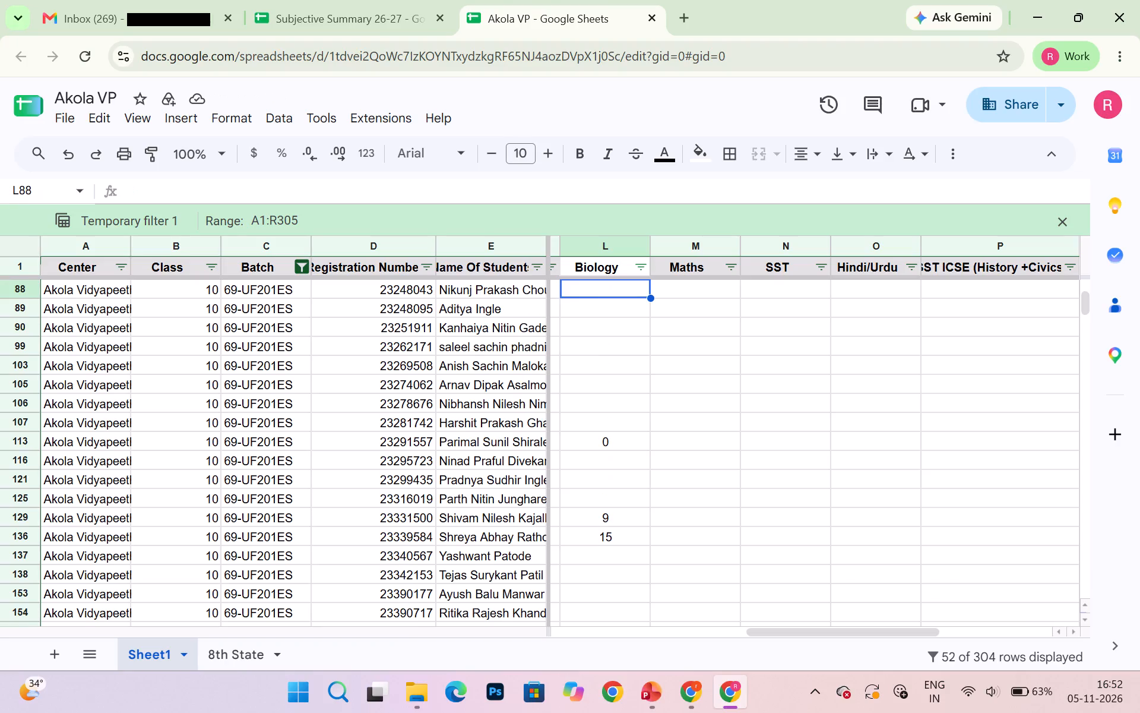
{"action": "key", "text": "Up"}
{"action": "key", "text": "Up"}
{"action": "key", "text": "Up"}
{"action": "key", "text": "Up"}
{"action": "key", "text": "Up"}
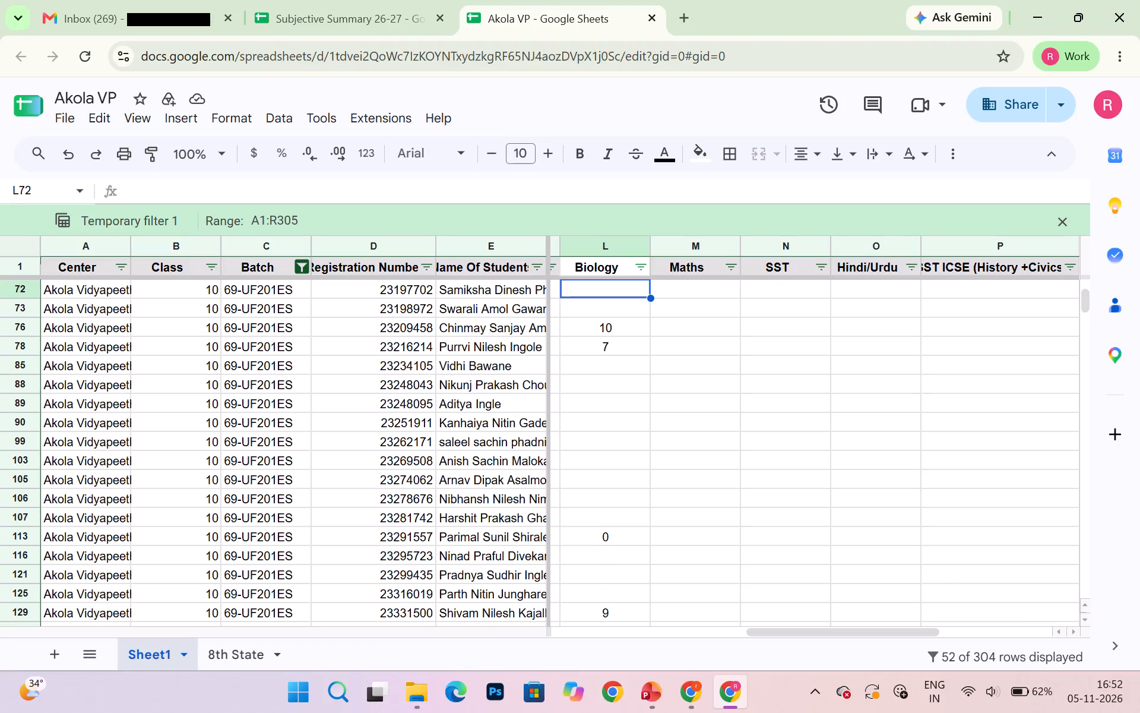
{"action": "key", "text": "Up"}
{"action": "key", "text": "Up"}
{"action": "key", "text": "Up"}
{"action": "key", "text": "Up"}
{"action": "key", "text": "Up"}
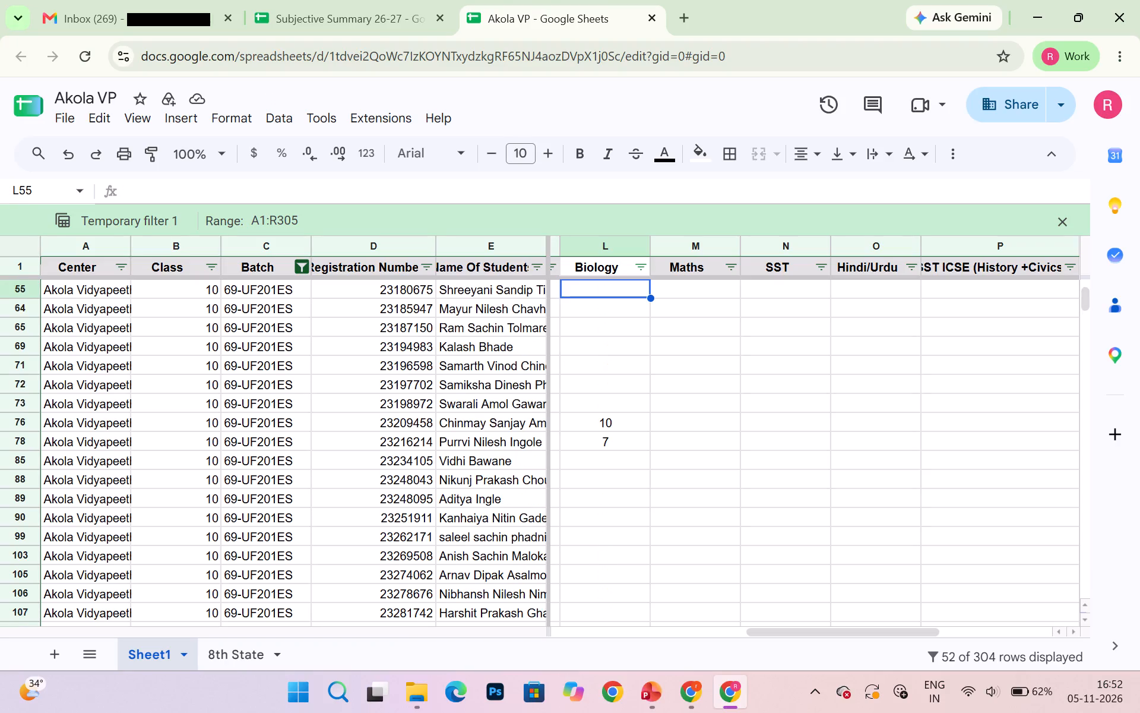
{"action": "key", "text": "Up"}
{"action": "key", "text": "Up"}
{"action": "key", "text": "Up"}
{"action": "key", "text": "Up"}
{"action": "key", "text": "Up"}
{"action": "key", "text": "Up"}
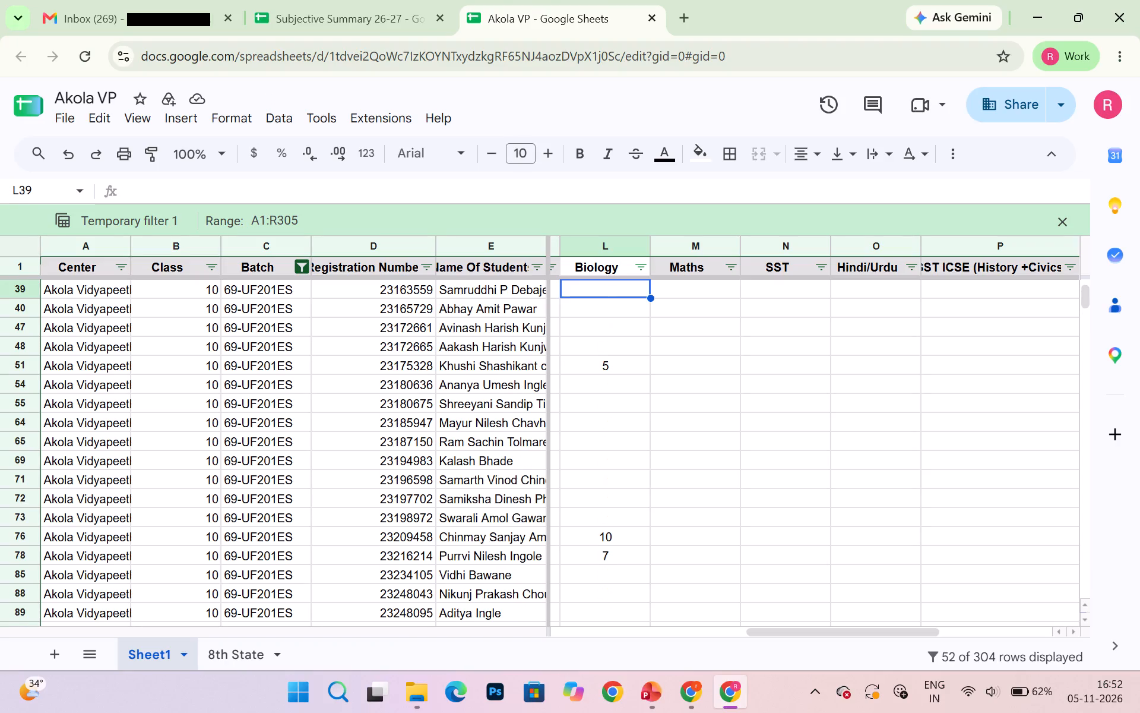
{"action": "key", "text": "Down"}
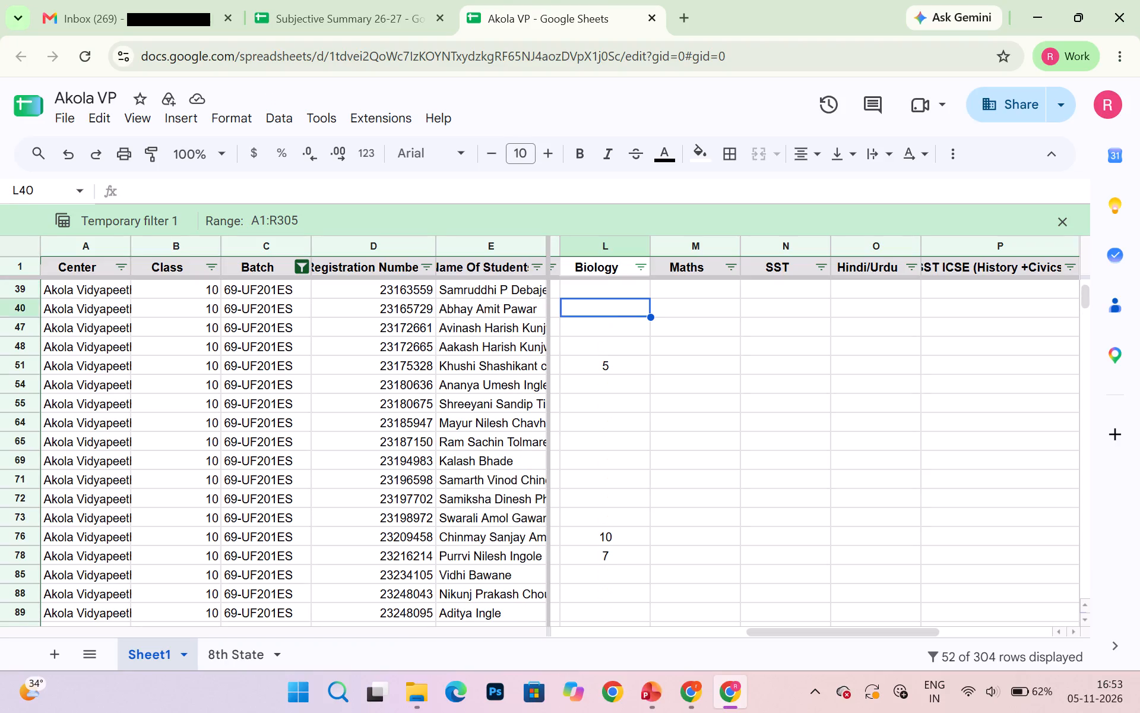
{"action": "type", "text": "12"}
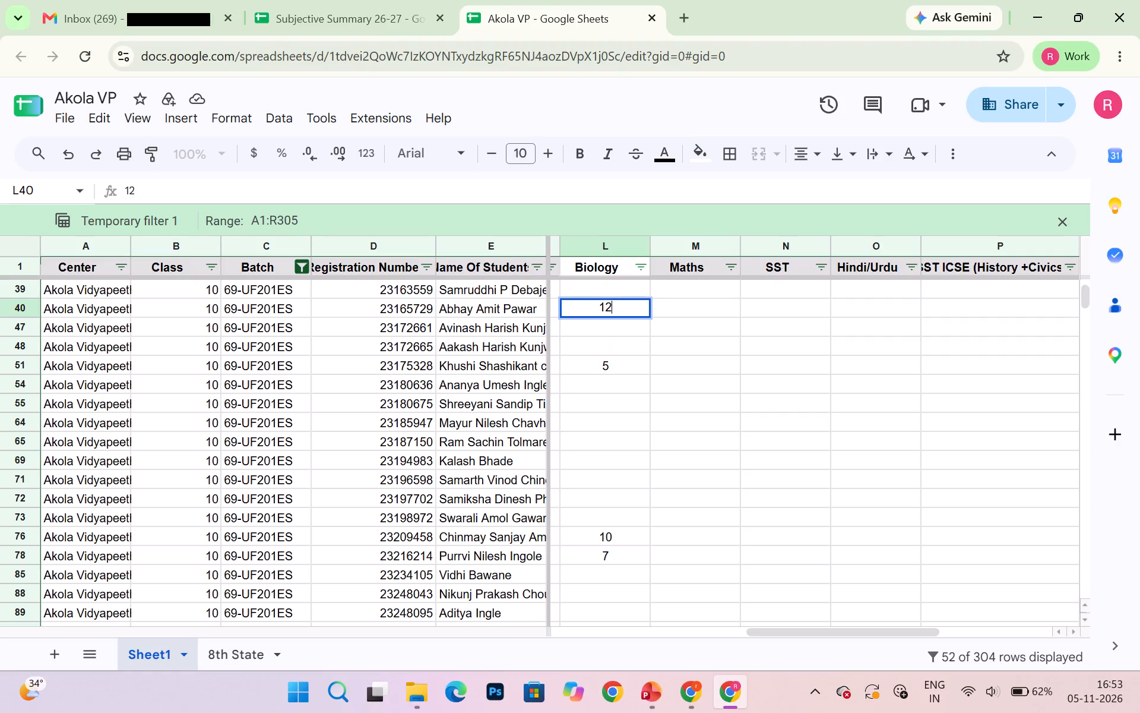
{"action": "key", "text": "Down"}
Enter 15 as the Biology mark of the batch 69-UF201ES student in row 73, in cell L73.
{"action": "key", "text": "Up"}
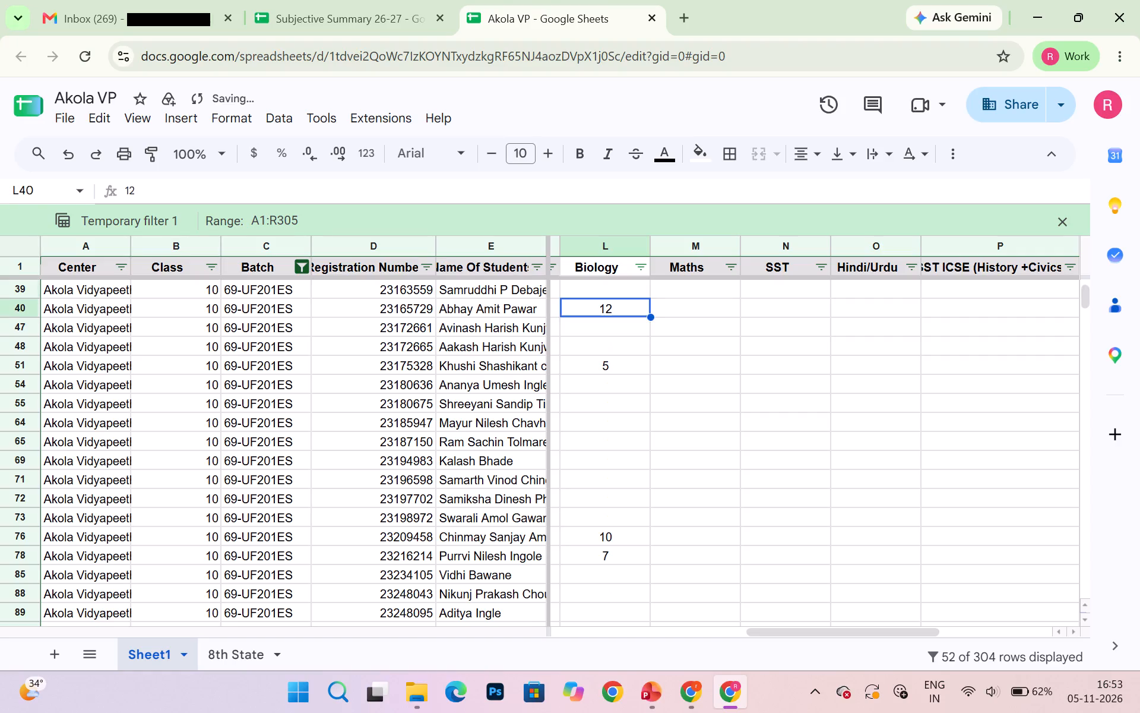
{"action": "key", "text": "Up"}
{"action": "key", "text": "Up"}
{"action": "key", "text": "Up"}
{"action": "key", "text": "Up"}
{"action": "key", "text": "Up"}
{"action": "key", "text": "Up"}
{"action": "key", "text": "Up"}
{"action": "key", "text": "Up"}
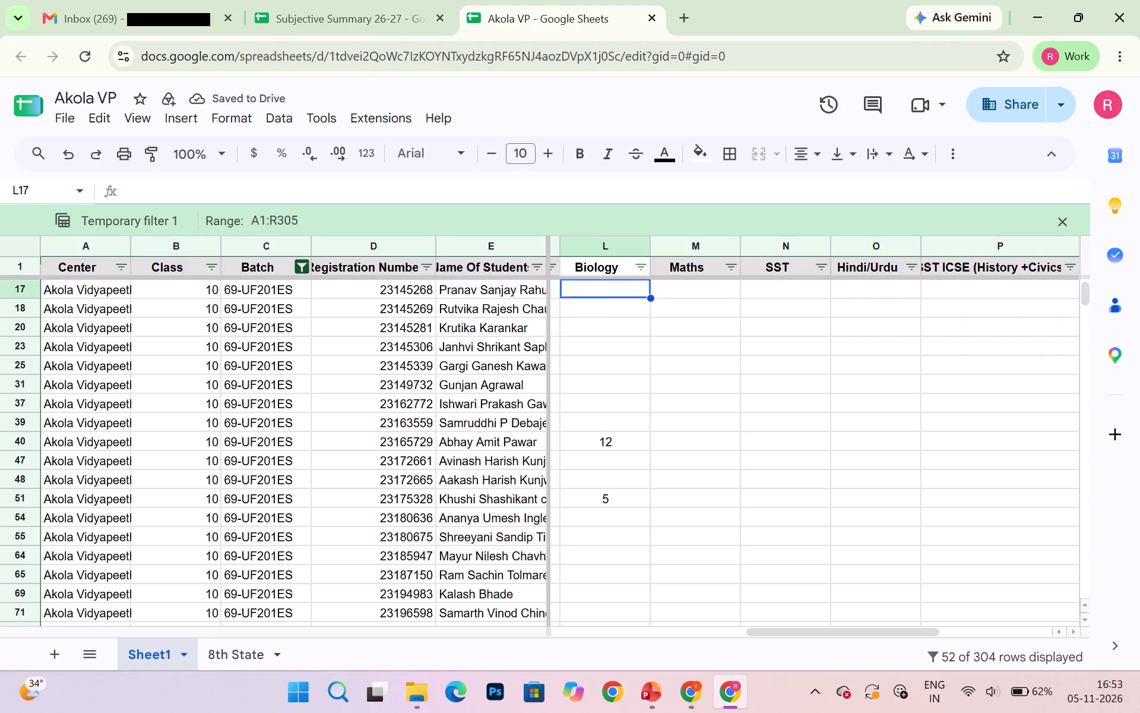
{"action": "key", "text": "Up"}
{"action": "key", "text": "Up"}
{"action": "key", "text": "Up"}
{"action": "key", "text": "Up"}
{"action": "key", "text": "Up"}
{"action": "key", "text": "Up"}
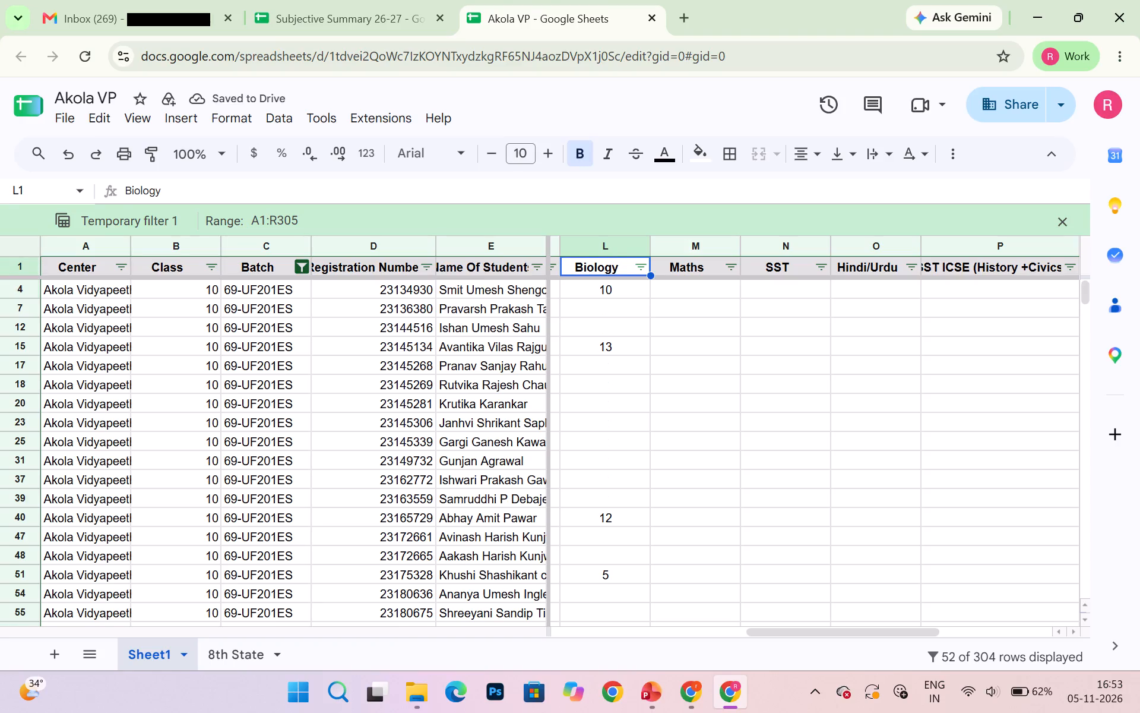
{"action": "key", "text": "Down"}
{"action": "key", "text": "Down"}
{"action": "key", "text": "Down"}
{"action": "key", "text": "Down"}
{"action": "key", "text": "Down"}
{"action": "key", "text": "Down"}
{"action": "key", "text": "Down"}
{"action": "key", "text": "Down"}
{"action": "key", "text": "Down"}
{"action": "key", "text": "Down"}
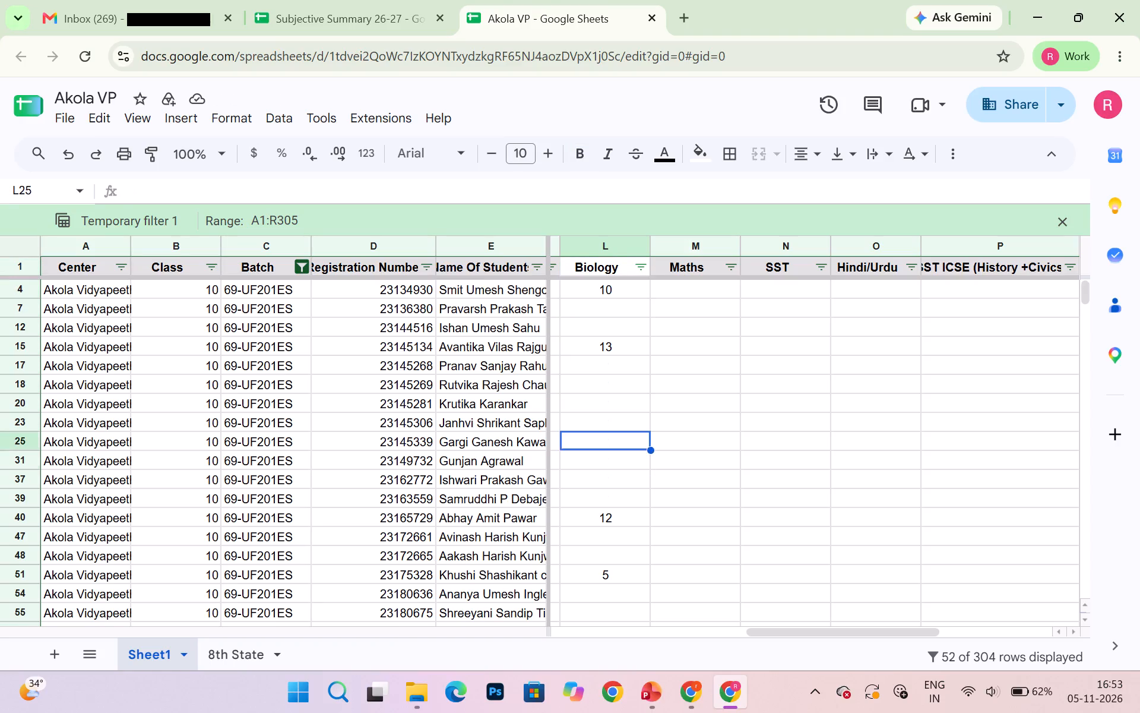
{"action": "key", "text": "Down"}
{"action": "key", "text": "Down"}
{"action": "key", "text": "Down"}
{"action": "key", "text": "Down"}
{"action": "key", "text": "Down"}
{"action": "key", "text": "Down"}
{"action": "key", "text": "Down"}
{"action": "key", "text": "Down"}
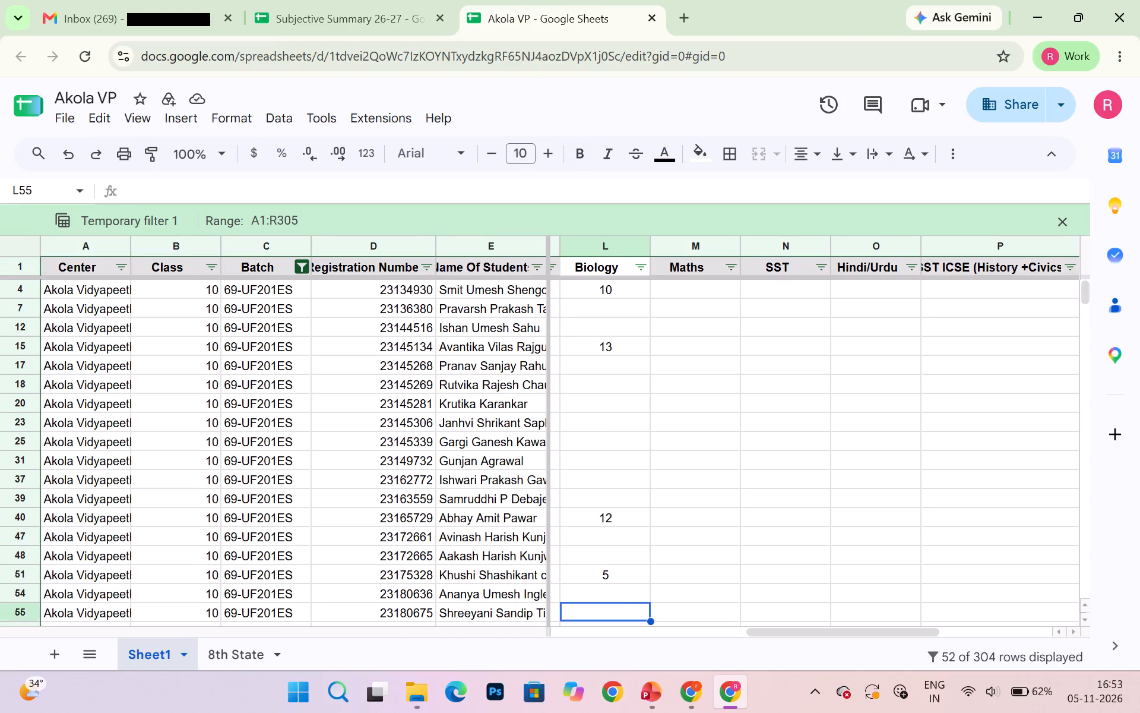
{"action": "key", "text": "Down"}
{"action": "key", "text": "Down"}
{"action": "key", "text": "Down"}
{"action": "key", "text": "Down"}
{"action": "key", "text": "Down"}
{"action": "key", "text": "Down"}
{"action": "key", "text": "Down"}
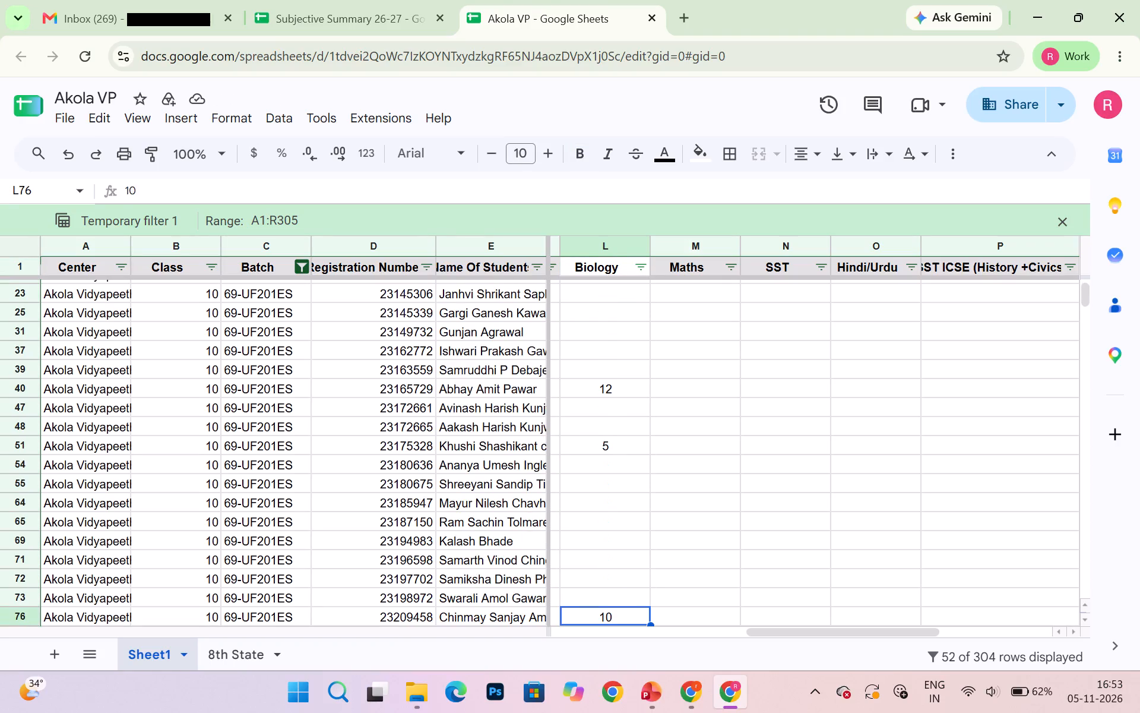
{"action": "key", "text": "Up"}
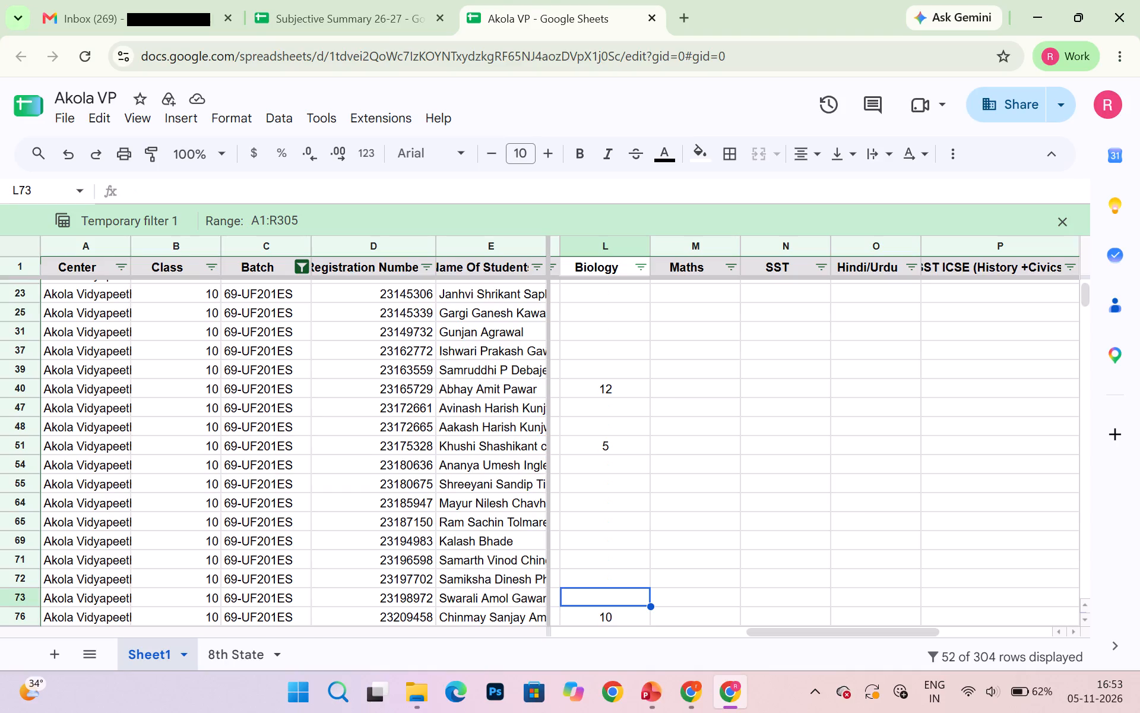
{"action": "type", "text": "15"}
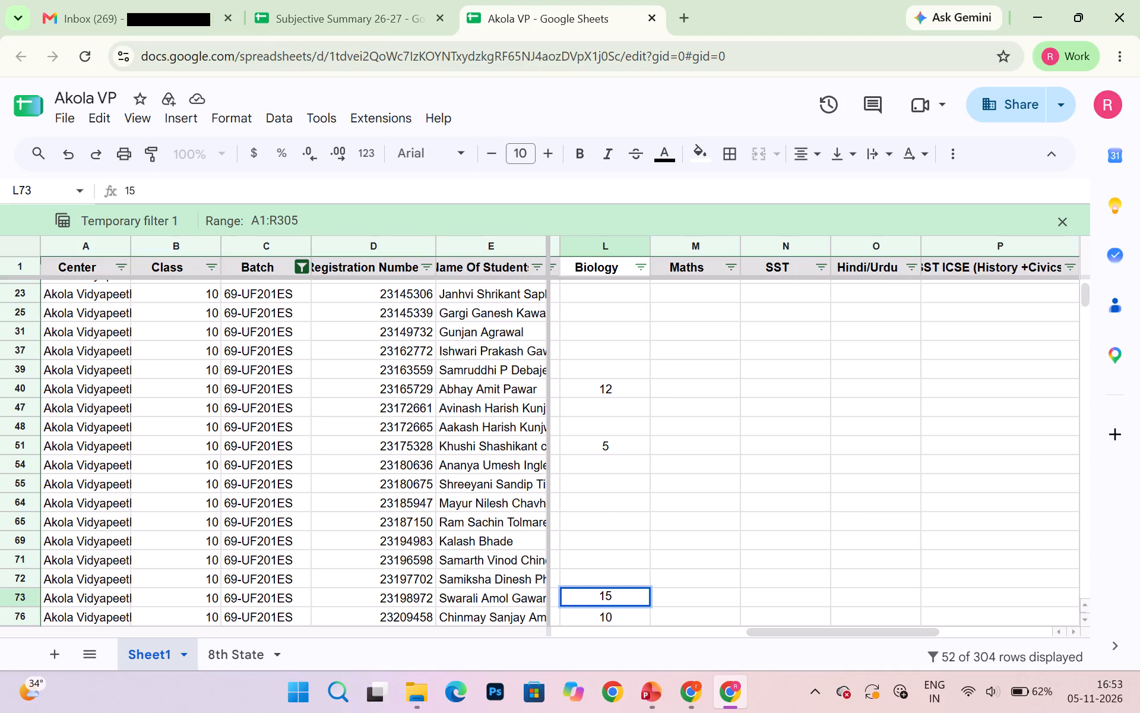
{"action": "key", "text": "Down"}
Enter 13 as the Biology mark of the batch 69-UF201ES student in row 88, in cell L88.
{"action": "key", "text": "Down"}
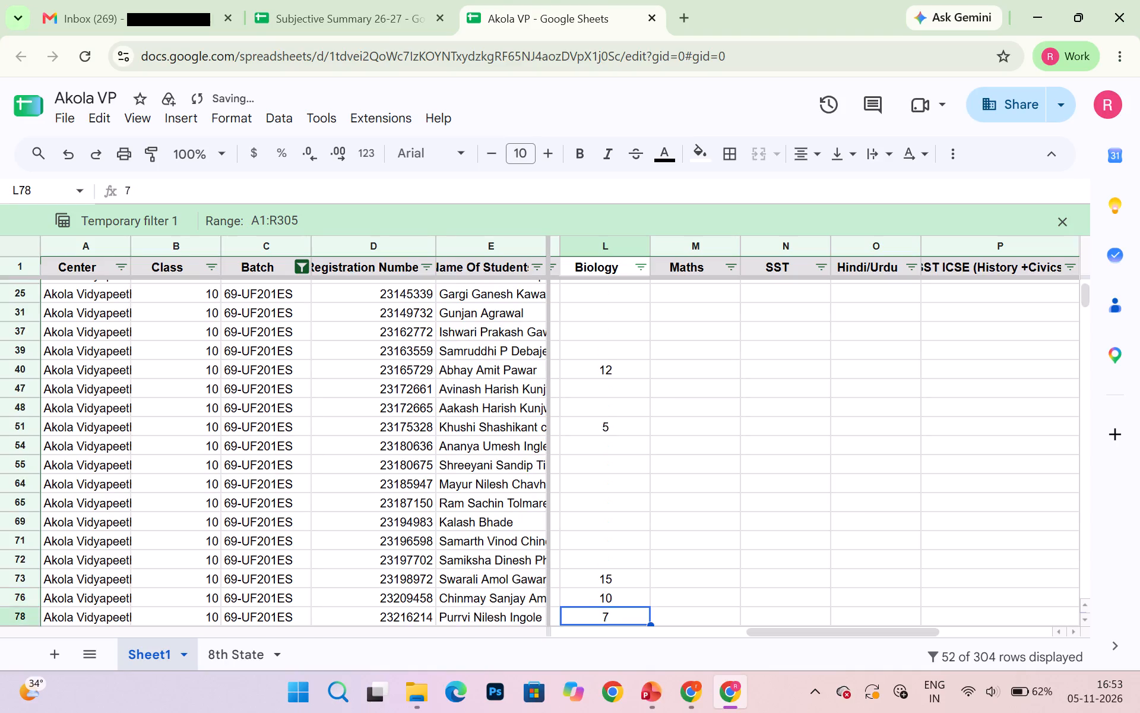
{"action": "key", "text": "Down"}
{"action": "key", "text": "Down"}
{"action": "key", "text": "Down"}
{"action": "key", "text": "Down"}
{"action": "key", "text": "Down"}
{"action": "key", "text": "Up"}
{"action": "key", "text": "Up"}
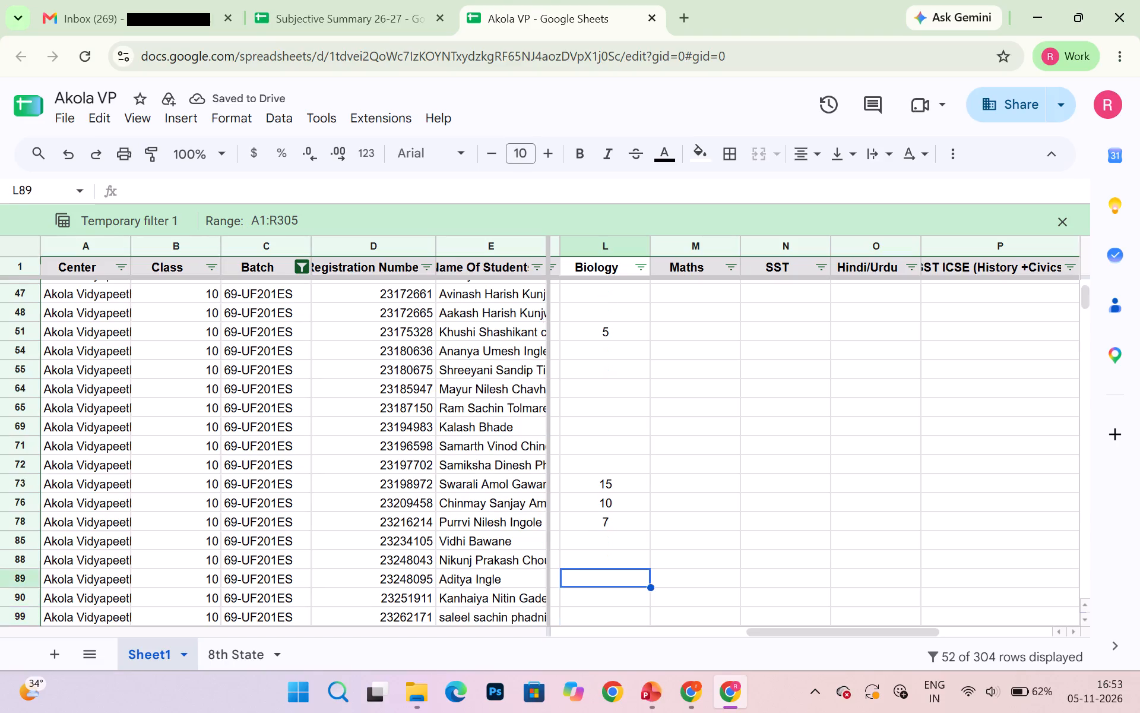
{"action": "key", "text": "Up"}
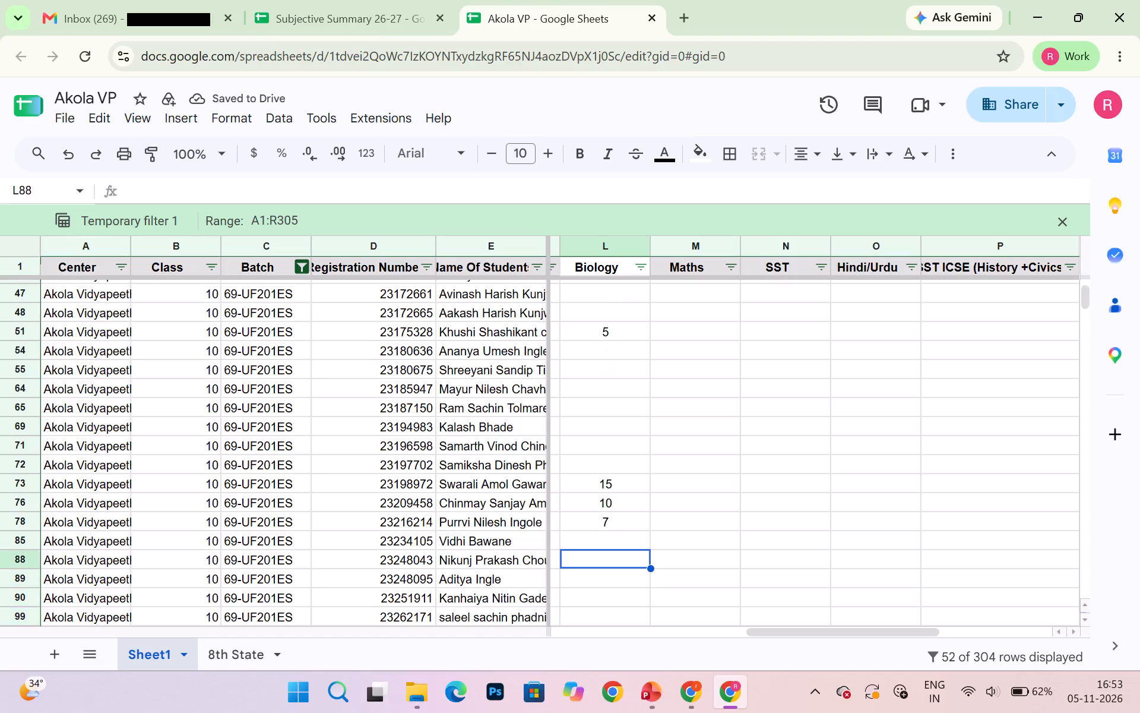
{"action": "type", "text": "13"}
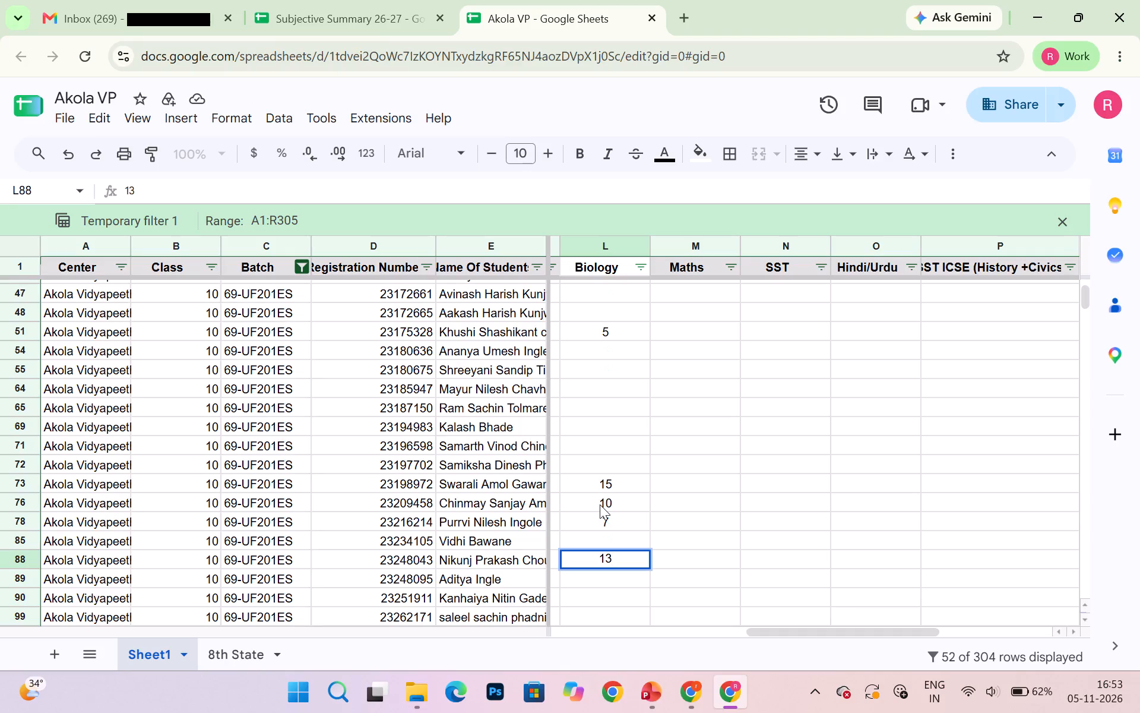
{"action": "key", "text": "Down"}
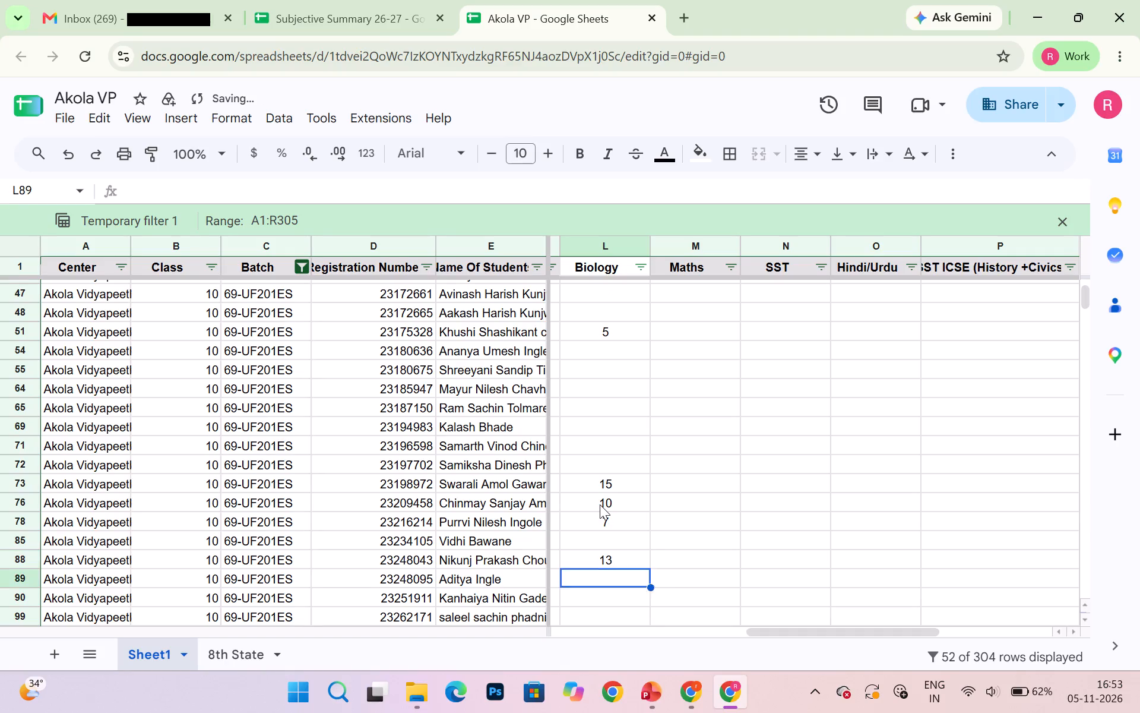
Enter 15 as the Biology mark of the batch 69-UF201ES student in row 20, in cell L20.
{"action": "key", "text": "Down"}
{"action": "key", "text": "Down"}
{"action": "key", "text": "Down"}
{"action": "key", "text": "Down"}
{"action": "key", "text": "Down"}
{"action": "key", "text": "Down"}
{"action": "key", "text": "Down"}
{"action": "key", "text": "Down"}
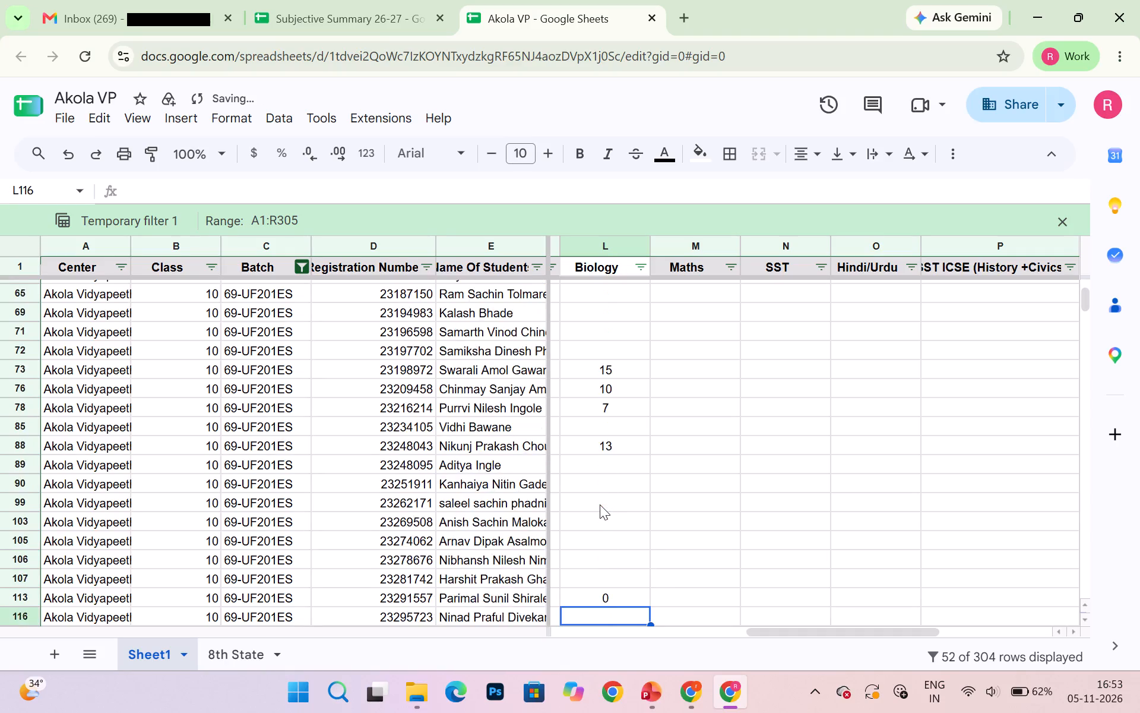
{"action": "key", "text": "Down"}
{"action": "key", "text": "Down"}
{"action": "key", "text": "Down"}
{"action": "key", "text": "Down"}
{"action": "key", "text": "Down"}
{"action": "key", "text": "Down"}
{"action": "key", "text": "Down"}
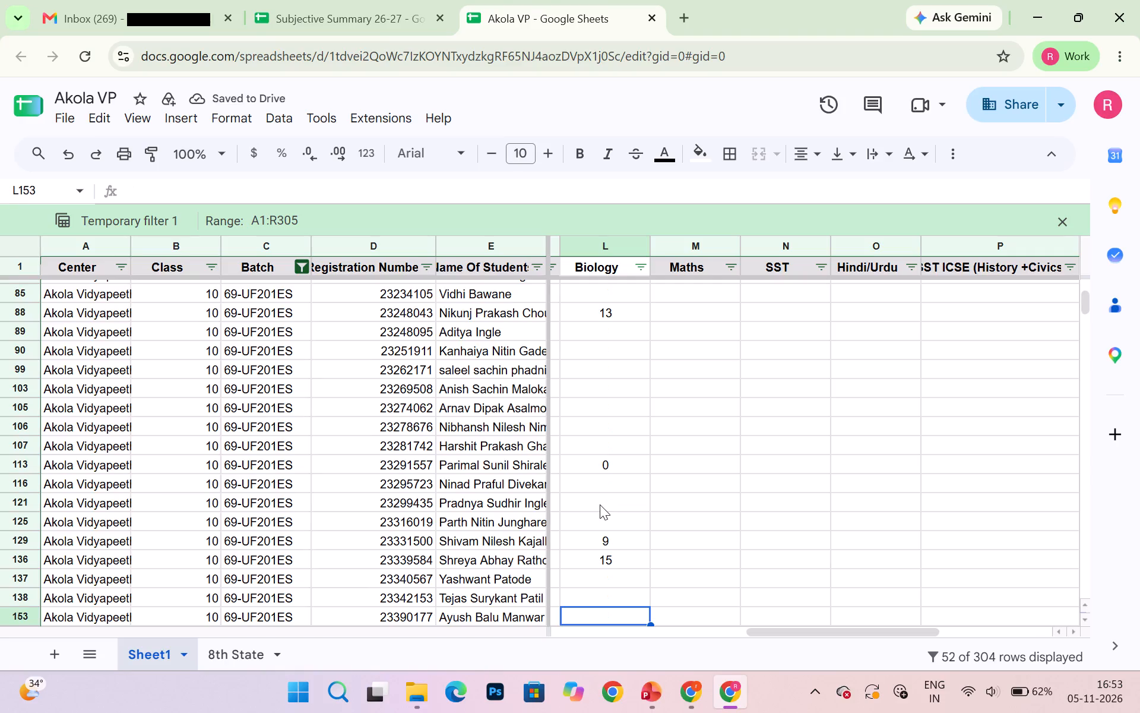
{"action": "key", "text": "Down"}
{"action": "key", "text": "Down"}
{"action": "key", "text": "Down"}
{"action": "key", "text": "Down"}
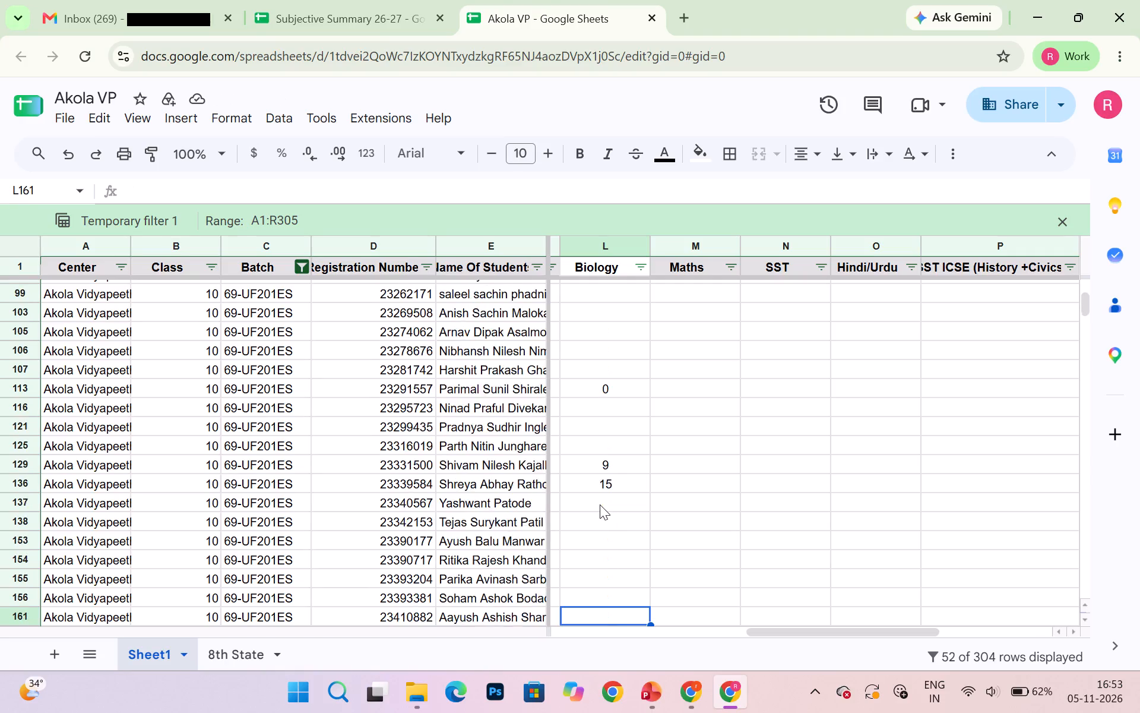
{"action": "key", "text": "Down"}
{"action": "key", "text": "Down"}
{"action": "key", "text": "Down"}
{"action": "key", "text": "Down"}
{"action": "key", "text": "Down"}
{"action": "key", "text": "Down"}
{"action": "key", "text": "Up"}
{"action": "key", "text": "Up"}
{"action": "key", "text": "Up"}
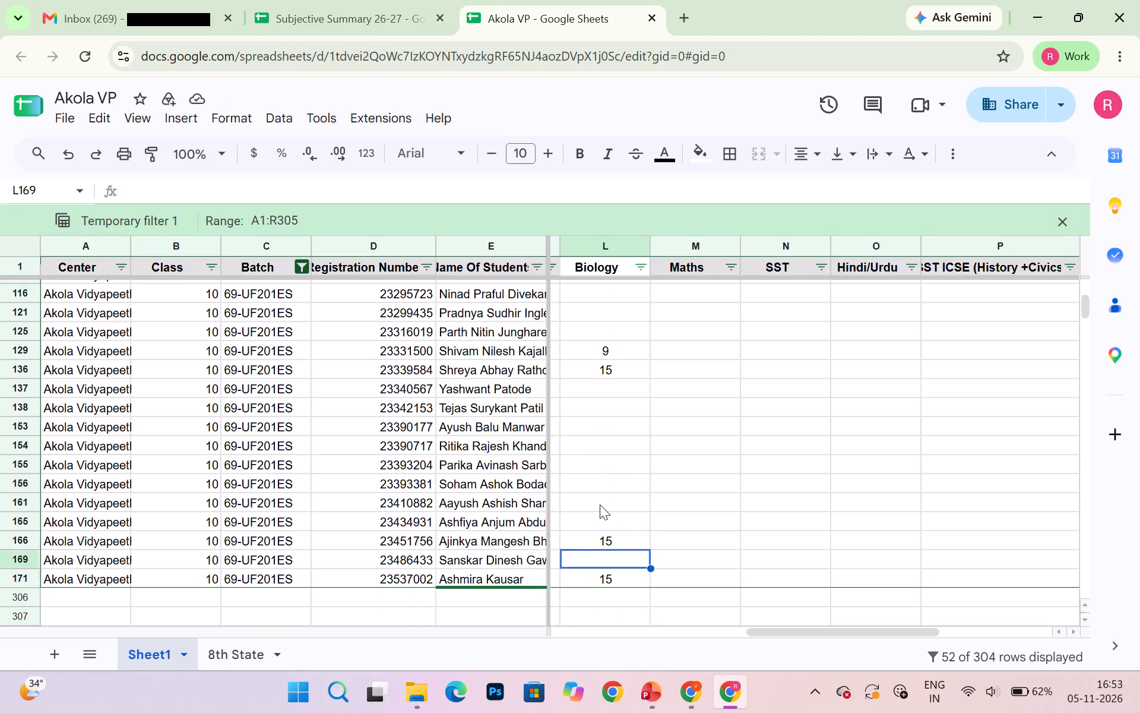
{"action": "key", "text": "Up"}
{"action": "key", "text": "Up"}
{"action": "key", "text": "Up"}
{"action": "key", "text": "Up"}
{"action": "key", "text": "Up"}
{"action": "key", "text": "Up"}
{"action": "key", "text": "Up"}
{"action": "key", "text": "Up"}
{"action": "key", "text": "Up"}
{"action": "key", "text": "Up"}
{"action": "key", "text": "Up"}
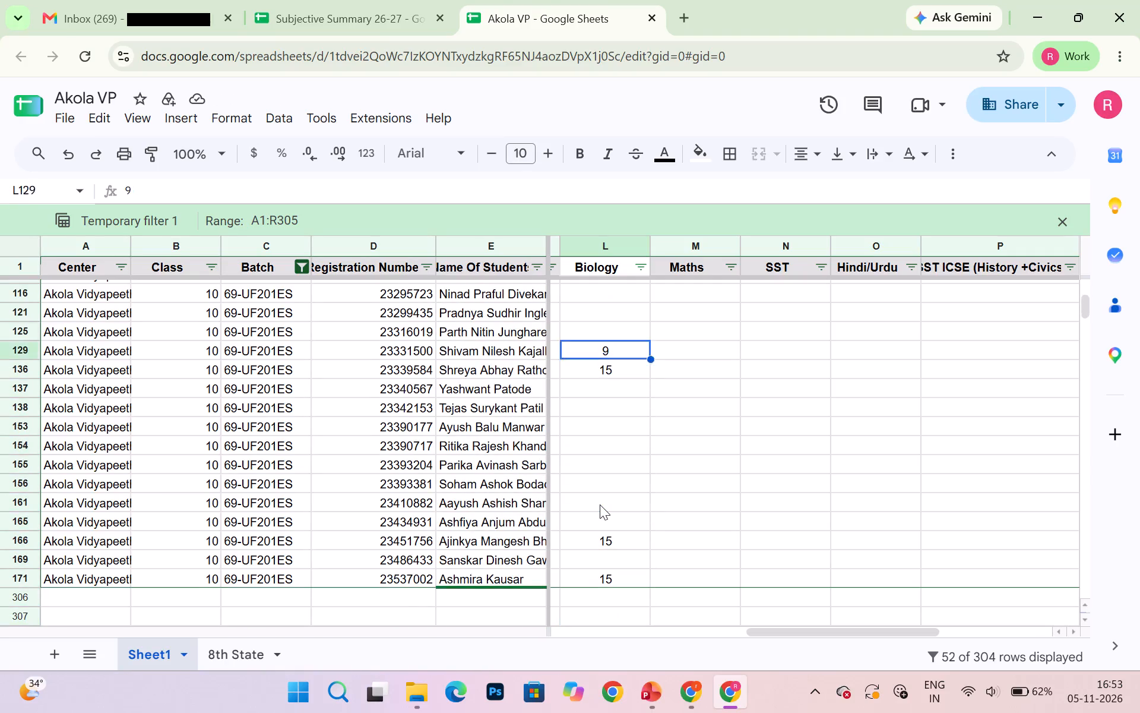
{"action": "key", "text": "Up"}
{"action": "key", "text": "Up"}
{"action": "key", "text": "Up"}
{"action": "key", "text": "Up"}
{"action": "key", "text": "Up"}
{"action": "key", "text": "Up"}
{"action": "key", "text": "Up"}
{"action": "key", "text": "Up"}
{"action": "key", "text": "Up"}
{"action": "key", "text": "Up"}
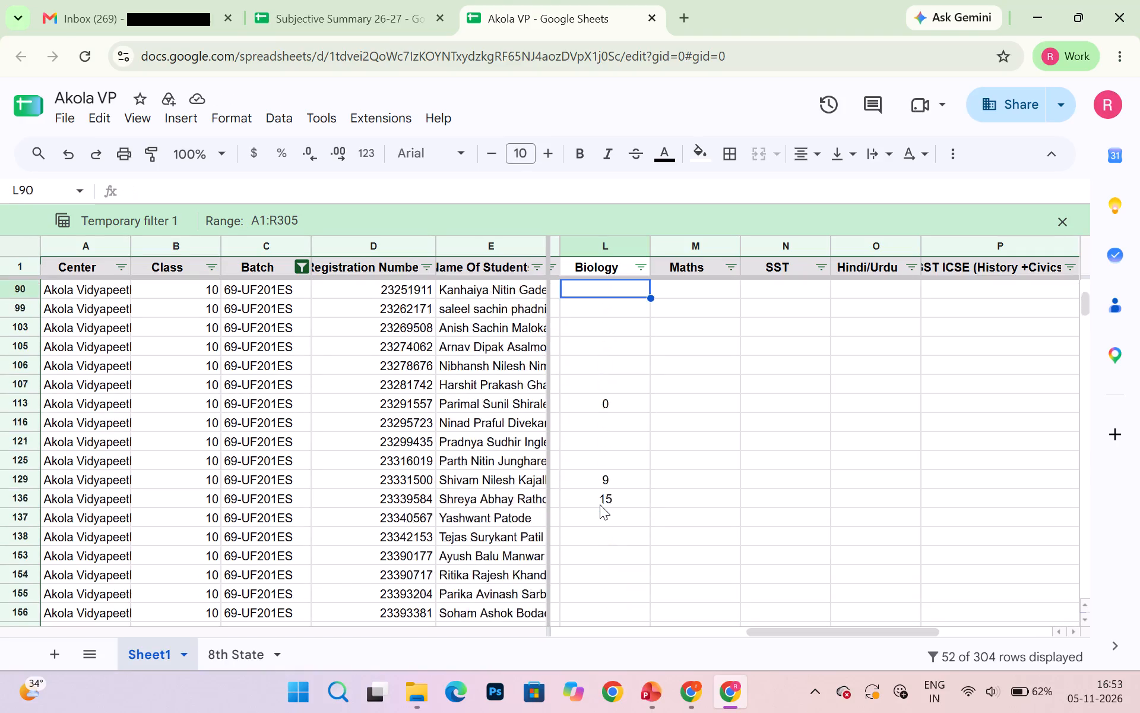
{"action": "key", "text": "Up"}
{"action": "key", "text": "Up"}
{"action": "key", "text": "Up"}
{"action": "key", "text": "Up"}
{"action": "key", "text": "Up"}
{"action": "key", "text": "Up"}
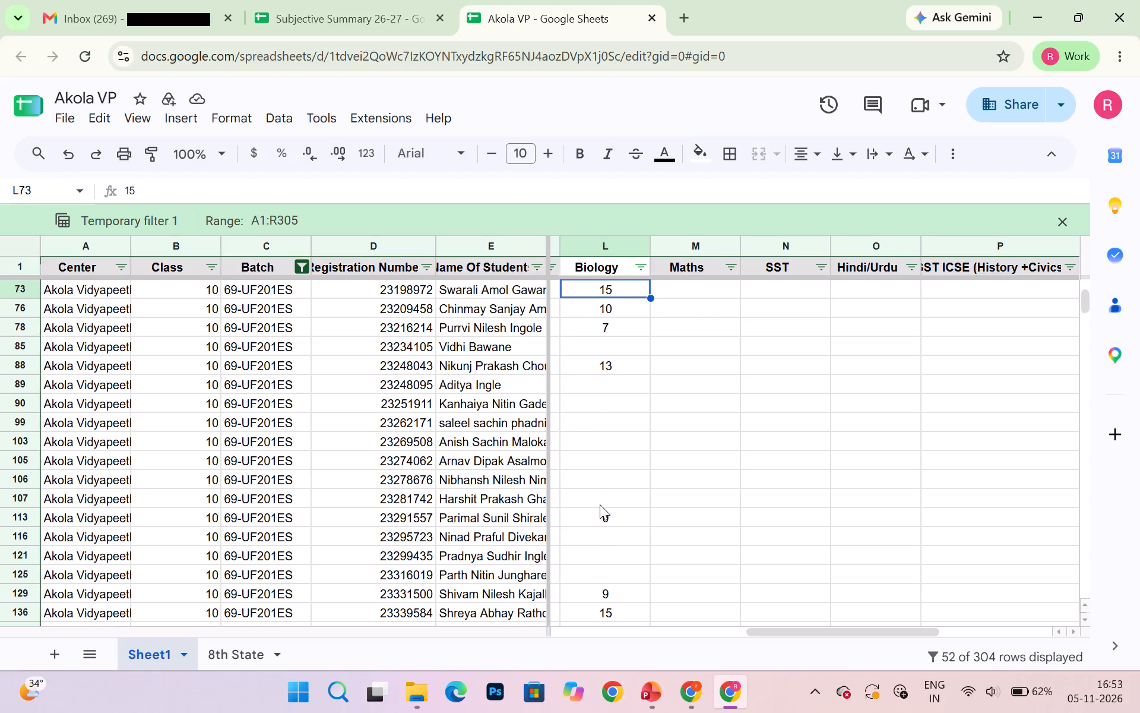
{"action": "key", "text": "Up"}
{"action": "key", "text": "Up"}
{"action": "key", "text": "Up"}
{"action": "key", "text": "Up"}
{"action": "key", "text": "Up"}
{"action": "key", "text": "Up"}
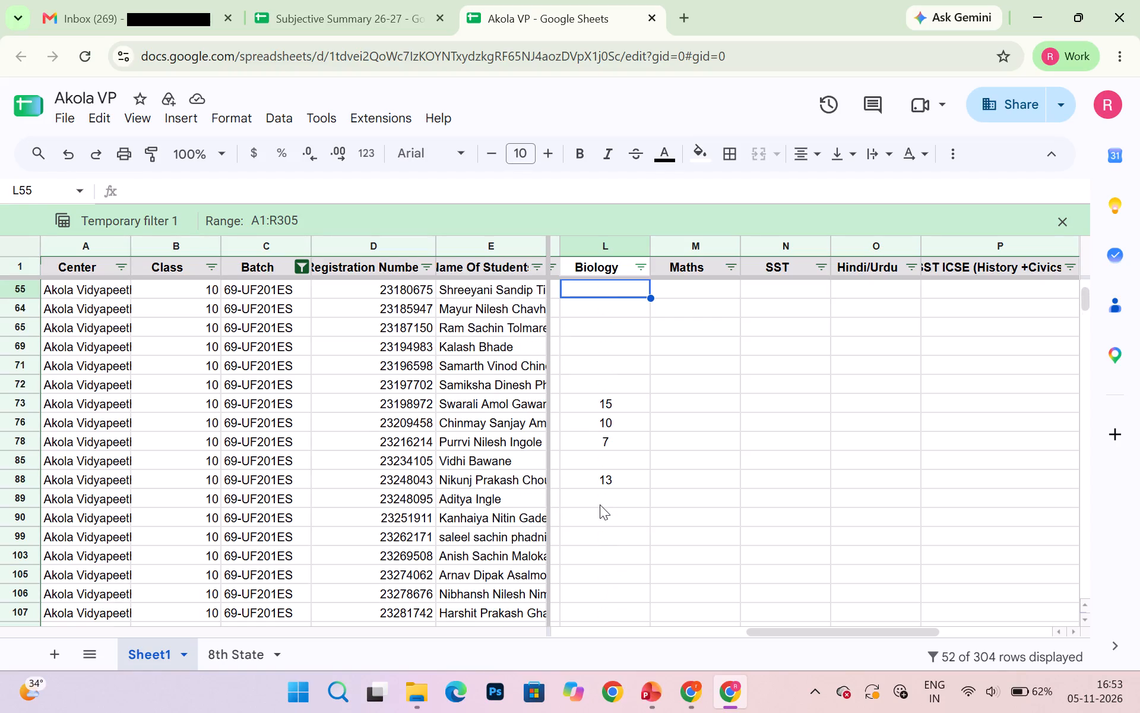
{"action": "key", "text": "Up"}
{"action": "key", "text": "Up"}
{"action": "key", "text": "Up"}
{"action": "key", "text": "Up"}
{"action": "key", "text": "Up"}
{"action": "key", "text": "Up"}
{"action": "key", "text": "Up"}
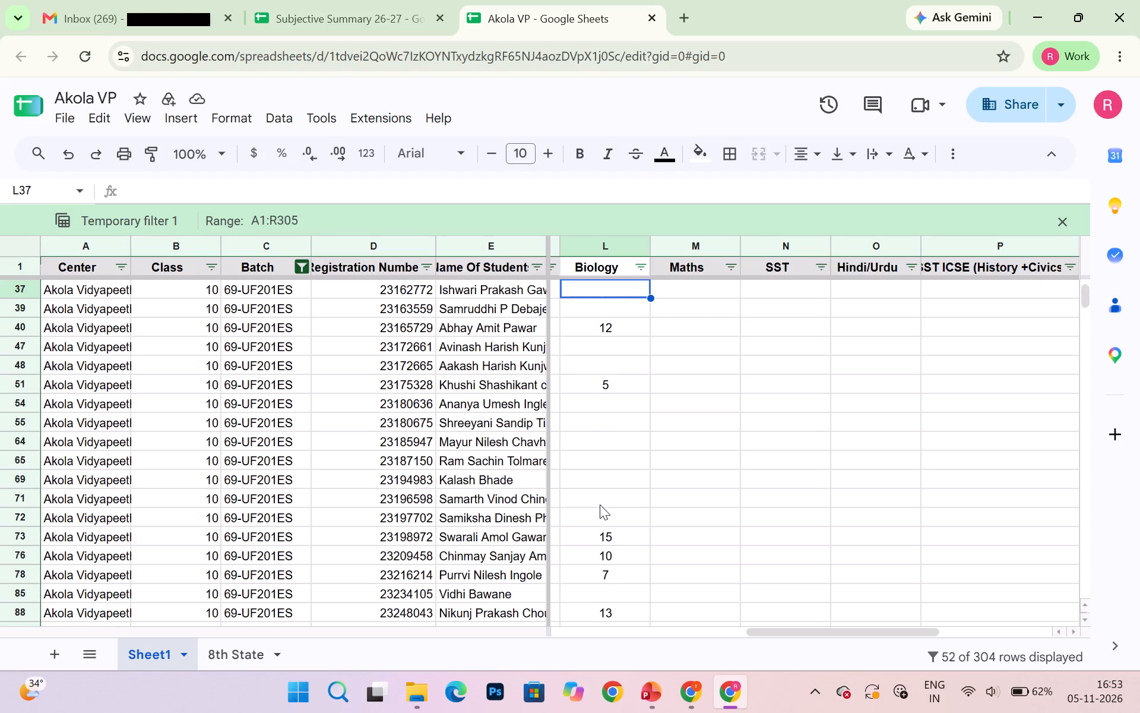
{"action": "key", "text": "Up"}
{"action": "key", "text": "Up"}
{"action": "key", "text": "Up"}
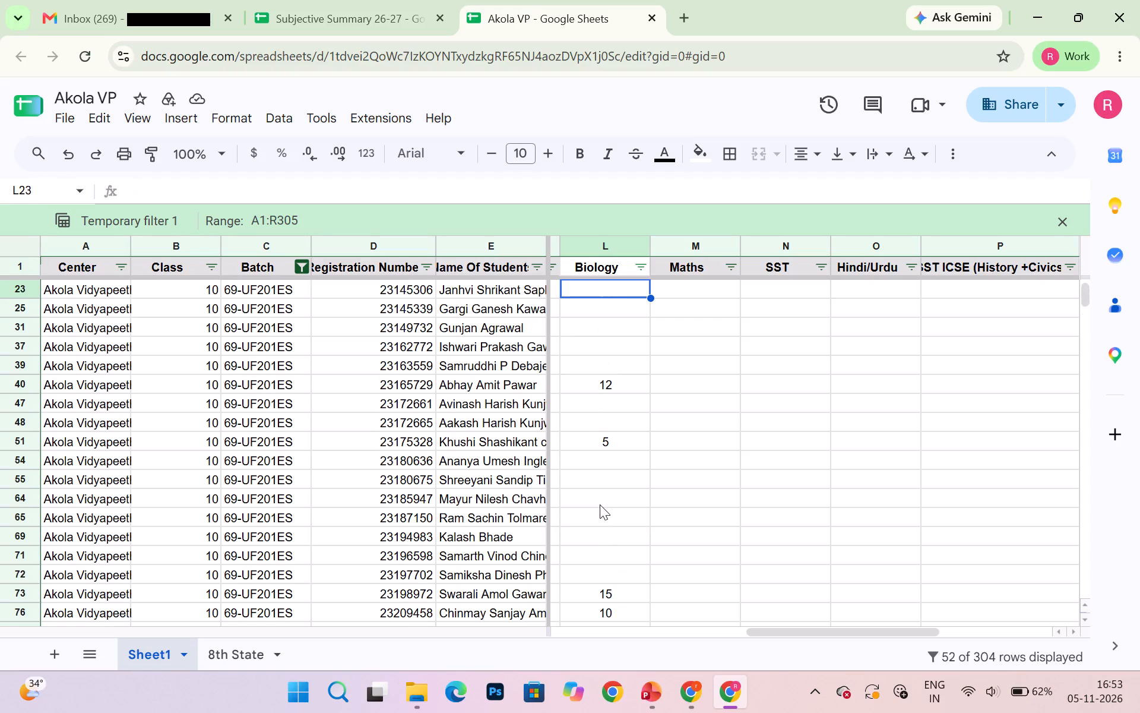
{"action": "key", "text": "Up"}
{"action": "key", "text": "Up"}
{"action": "key", "text": "Up"}
{"action": "key", "text": "Up"}
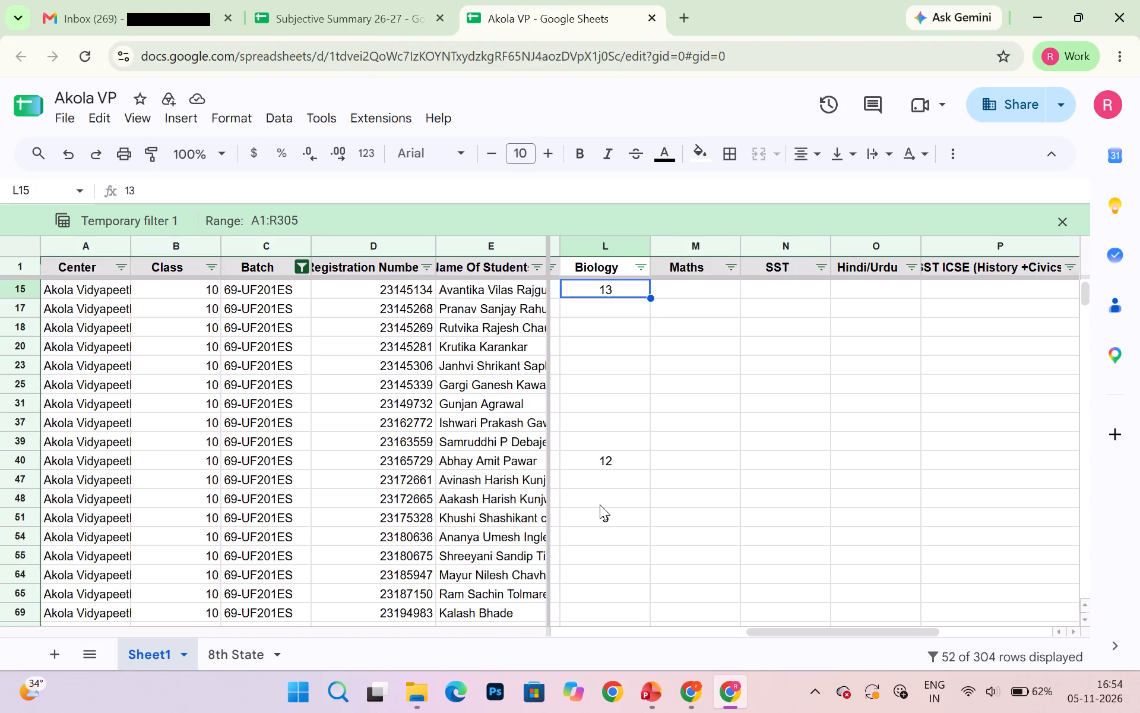
{"action": "key", "text": "Down"}
{"action": "key", "text": "Down"}
{"action": "key", "text": "Down"}
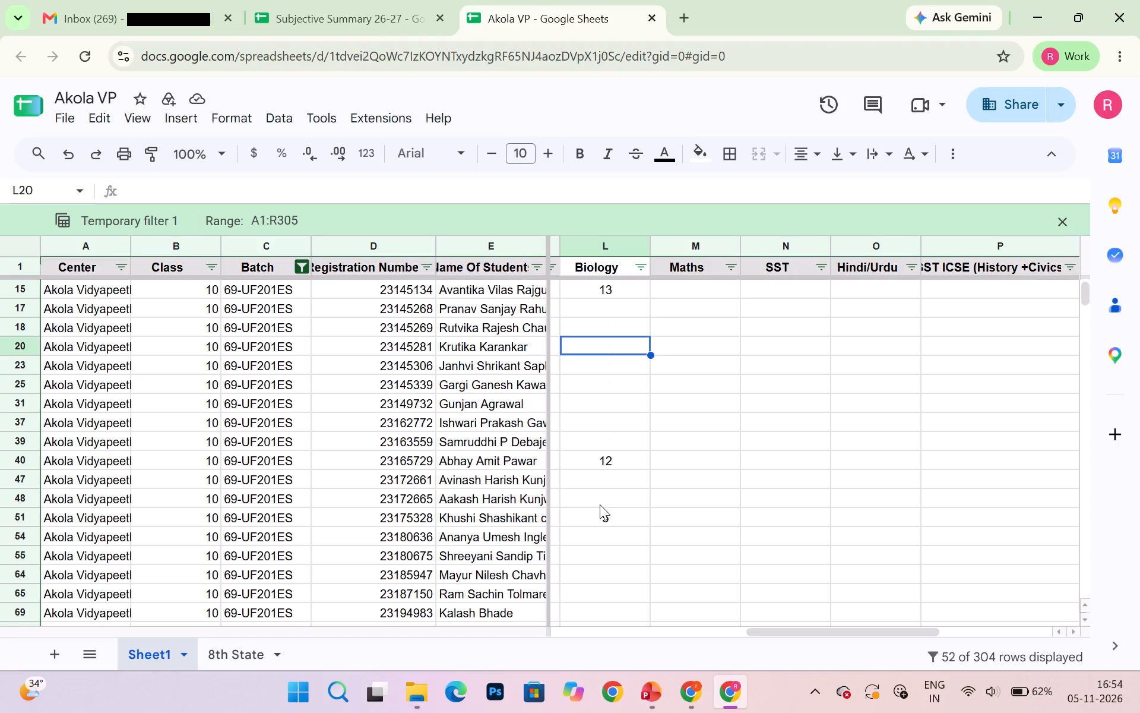
{"action": "type", "text": "15"}
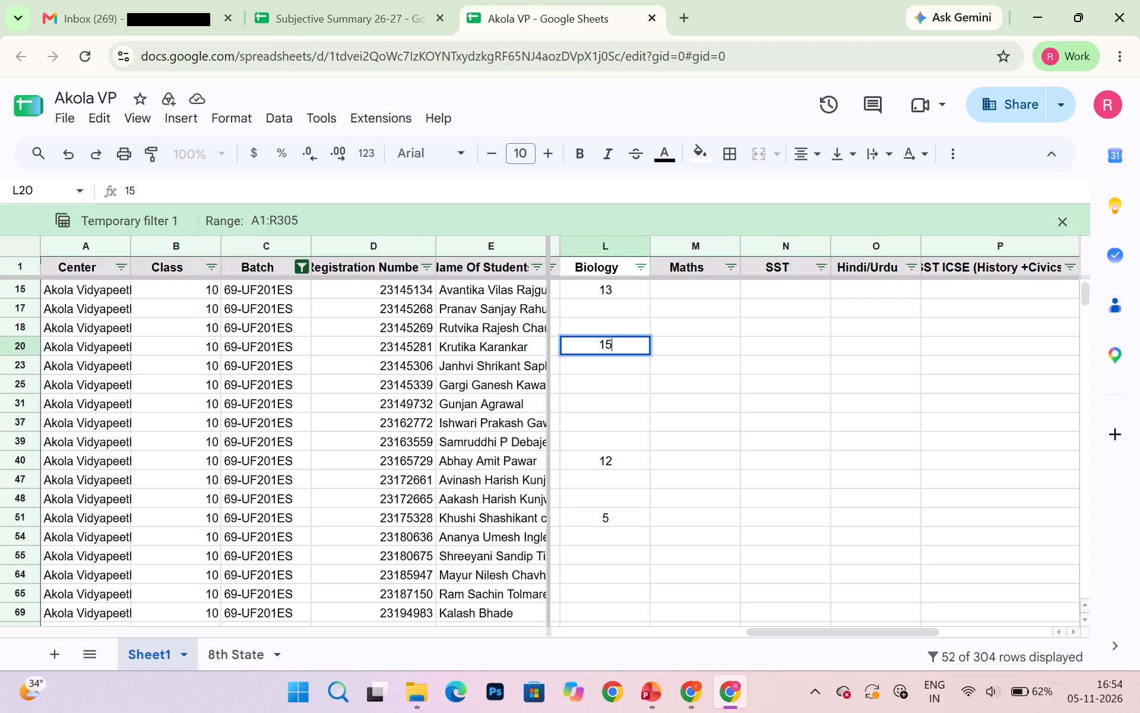
{"action": "key", "text": "Up"}
Enter 7 as the Biology mark of the batch 69-UF201ES student in row 89, in cell L89.
{"action": "key", "text": "Up"}
{"action": "key", "text": "Up"}
{"action": "key", "text": "Up"}
{"action": "key", "text": "Up"}
{"action": "key", "text": "Up"}
{"action": "key", "text": "Up"}
{"action": "key", "text": "Up"}
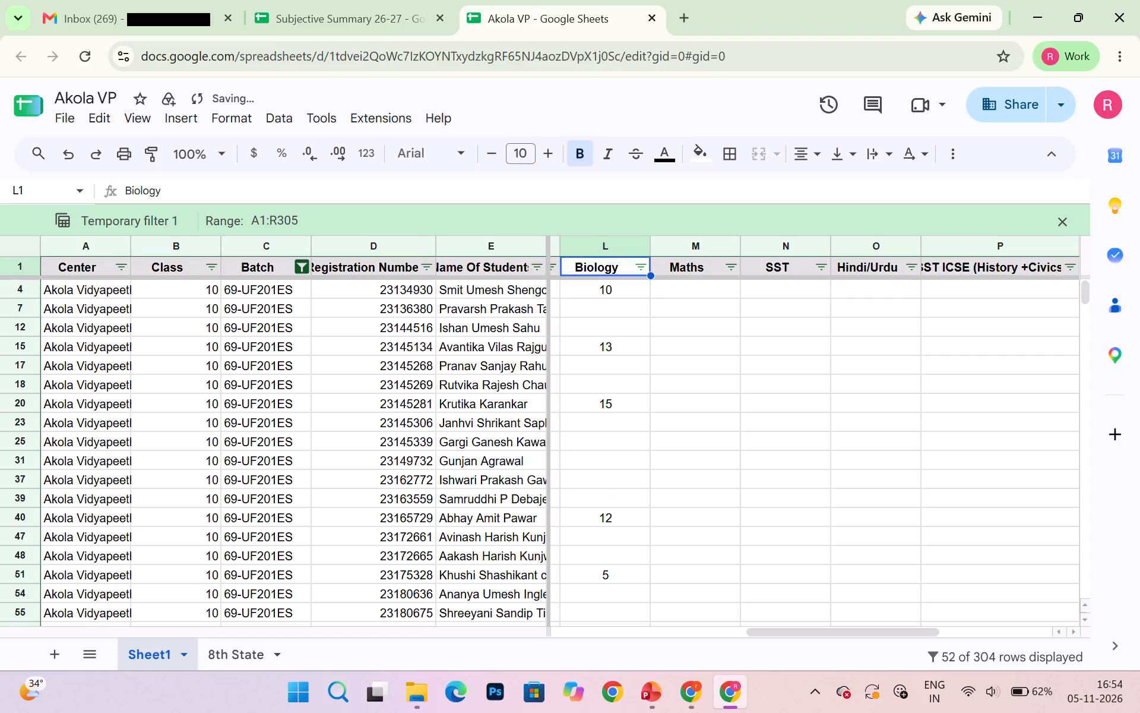
{"action": "key", "text": "Up"}
{"action": "key", "text": "Down"}
{"action": "key", "text": "Down"}
{"action": "key", "text": "Down"}
{"action": "key", "text": "Down"}
{"action": "key", "text": "Down"}
{"action": "key", "text": "Down"}
{"action": "key", "text": "Down"}
{"action": "key", "text": "Down"}
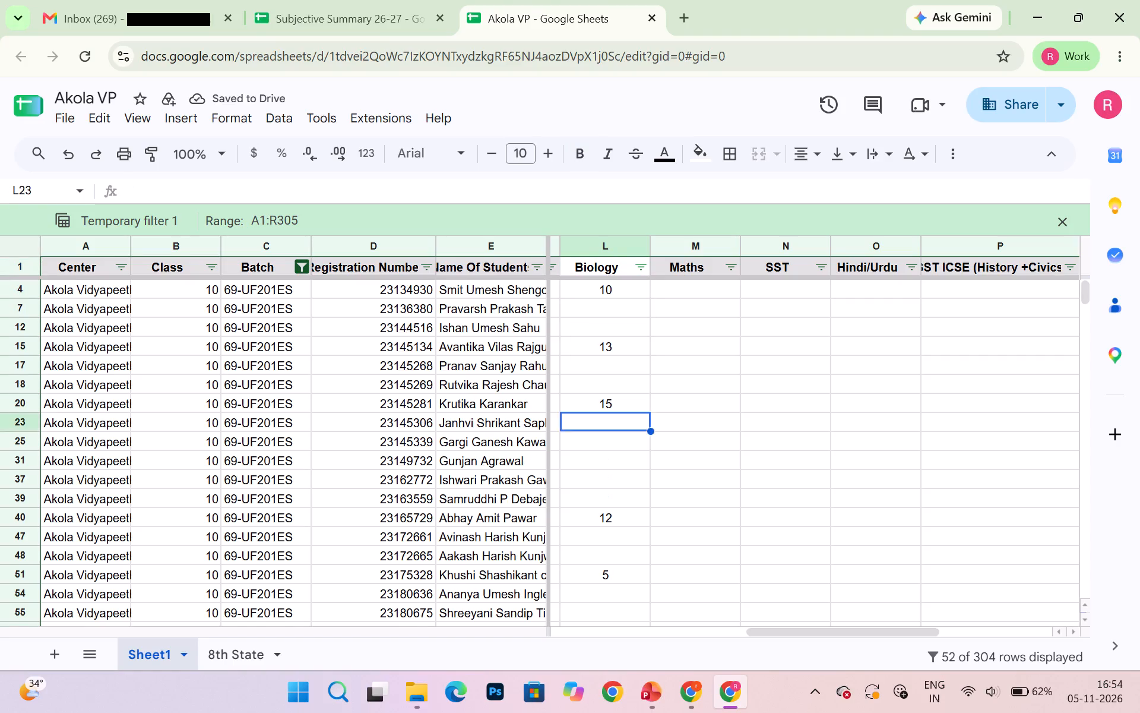
{"action": "key", "text": "Down"}
{"action": "key", "text": "Down"}
{"action": "key", "text": "Down"}
{"action": "key", "text": "Down"}
{"action": "key", "text": "Down"}
{"action": "key", "text": "Down"}
{"action": "key", "text": "Down"}
{"action": "key", "text": "Down"}
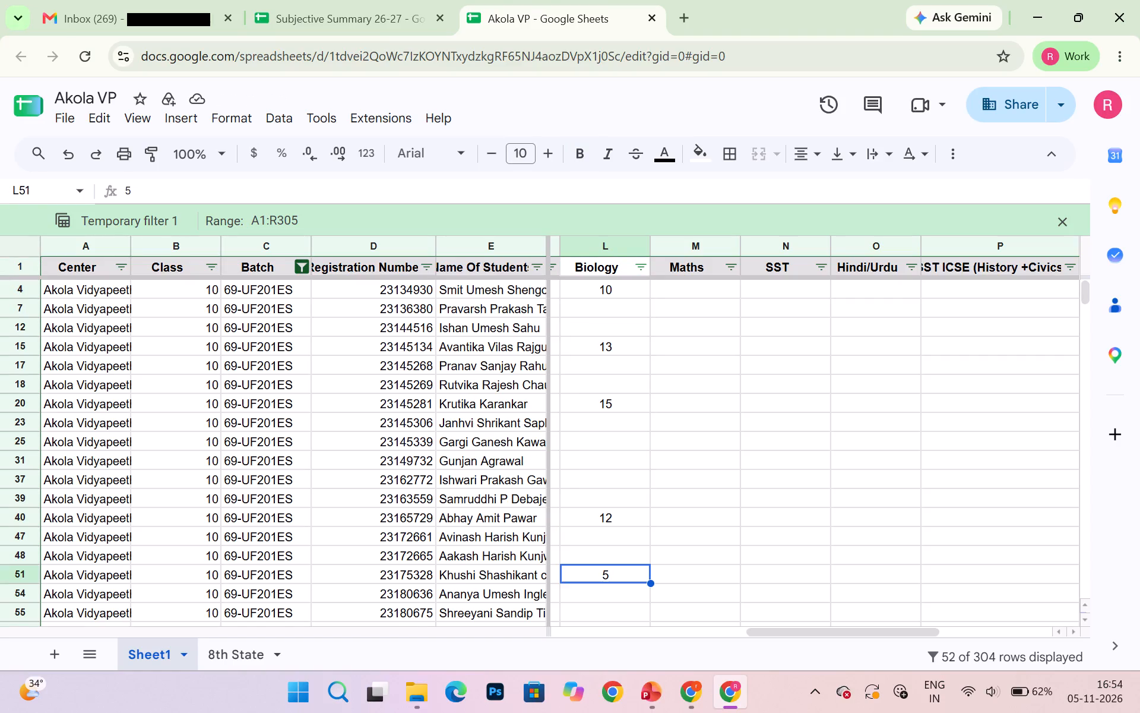
{"action": "key", "text": "Down"}
{"action": "key", "text": "Down"}
{"action": "key", "text": "Down"}
{"action": "key", "text": "Down"}
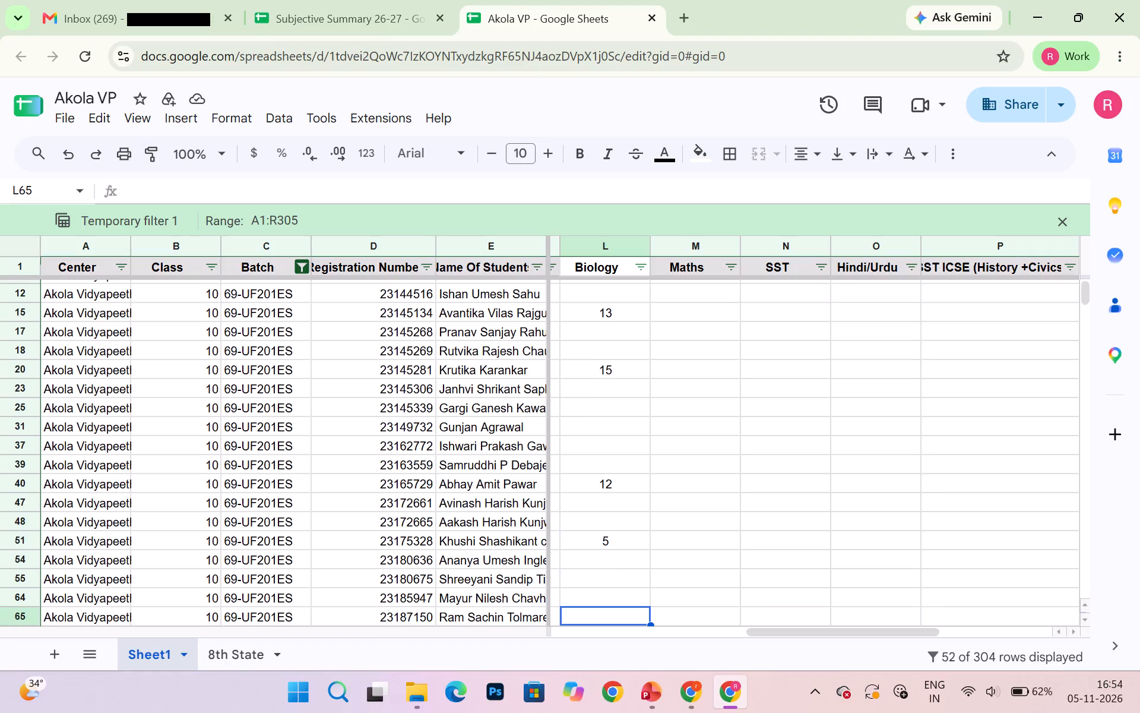
{"action": "key", "text": "Down"}
{"action": "key", "text": "Down"}
{"action": "key", "text": "Down"}
{"action": "key", "text": "Down"}
{"action": "key", "text": "Down"}
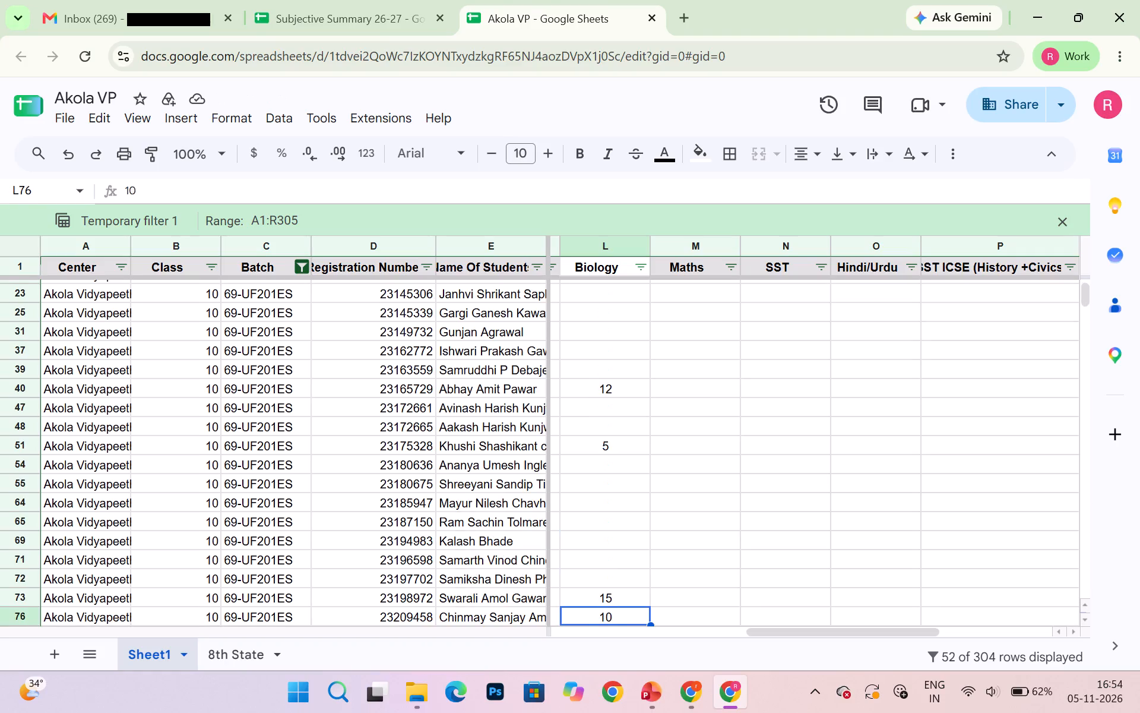
{"action": "key", "text": "Down"}
{"action": "key", "text": "Down"}
{"action": "key", "text": "Down"}
{"action": "key", "text": "Down"}
{"action": "key", "text": "Down"}
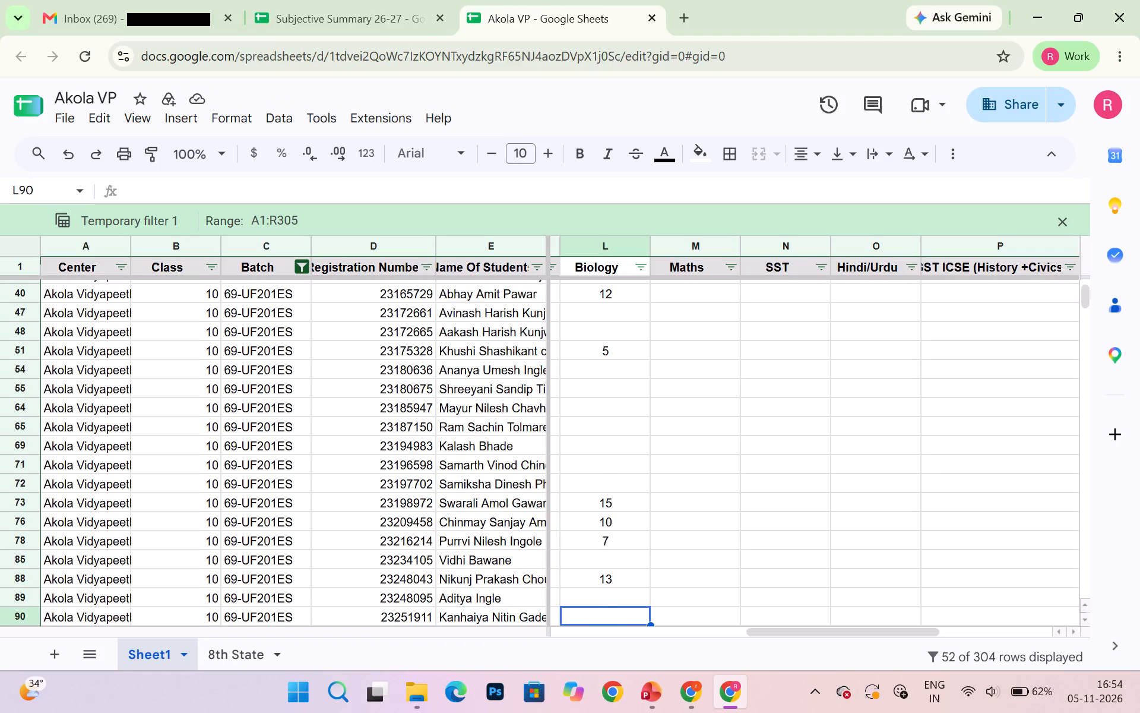
{"action": "key", "text": "Down"}
{"action": "key", "text": "Up"}
{"action": "key", "text": "Up"}
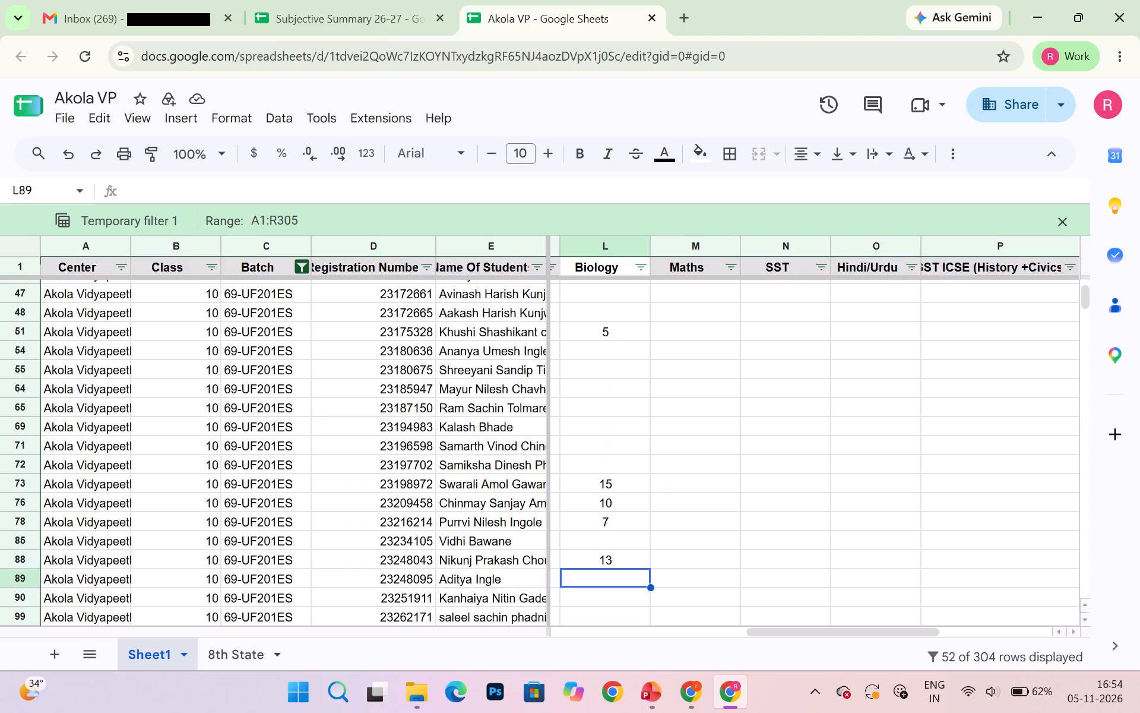
{"action": "key", "text": "7"}
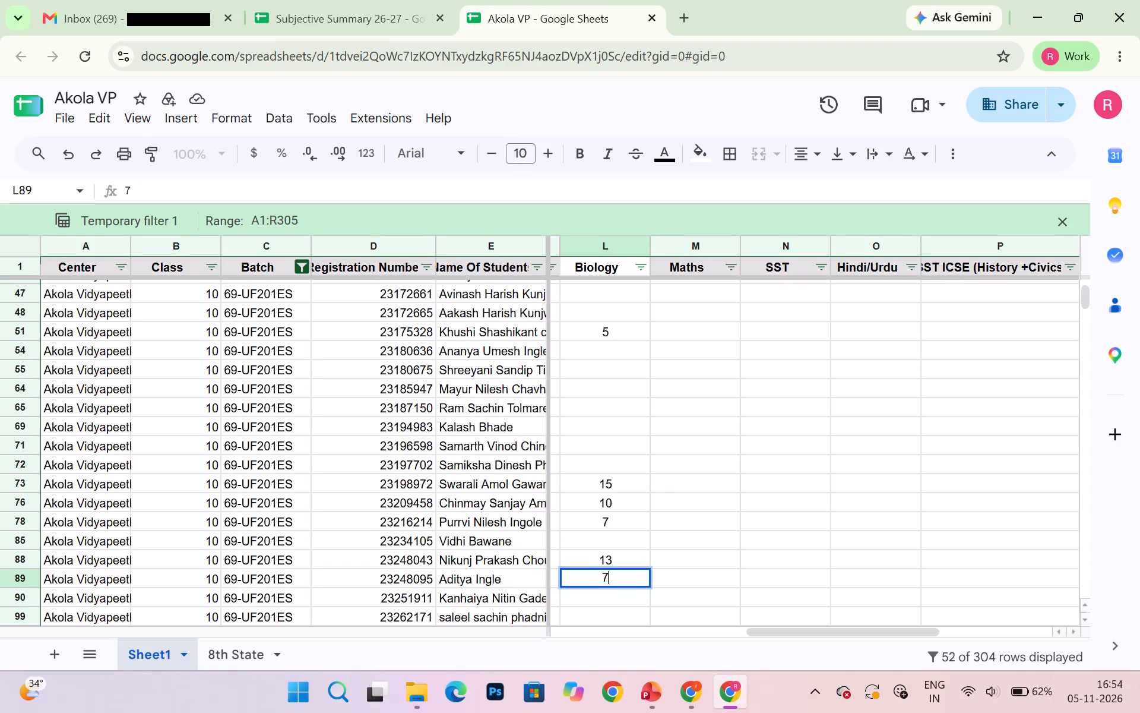
{"action": "key", "text": "Down"}
Enter 11 as the Biology mark of the batch 69-UF201ES student in row 121, in cell L121.
{"action": "key", "text": "Down"}
{"action": "key", "text": "Down"}
{"action": "key", "text": "Down"}
{"action": "key", "text": "Down"}
{"action": "key", "text": "Down"}
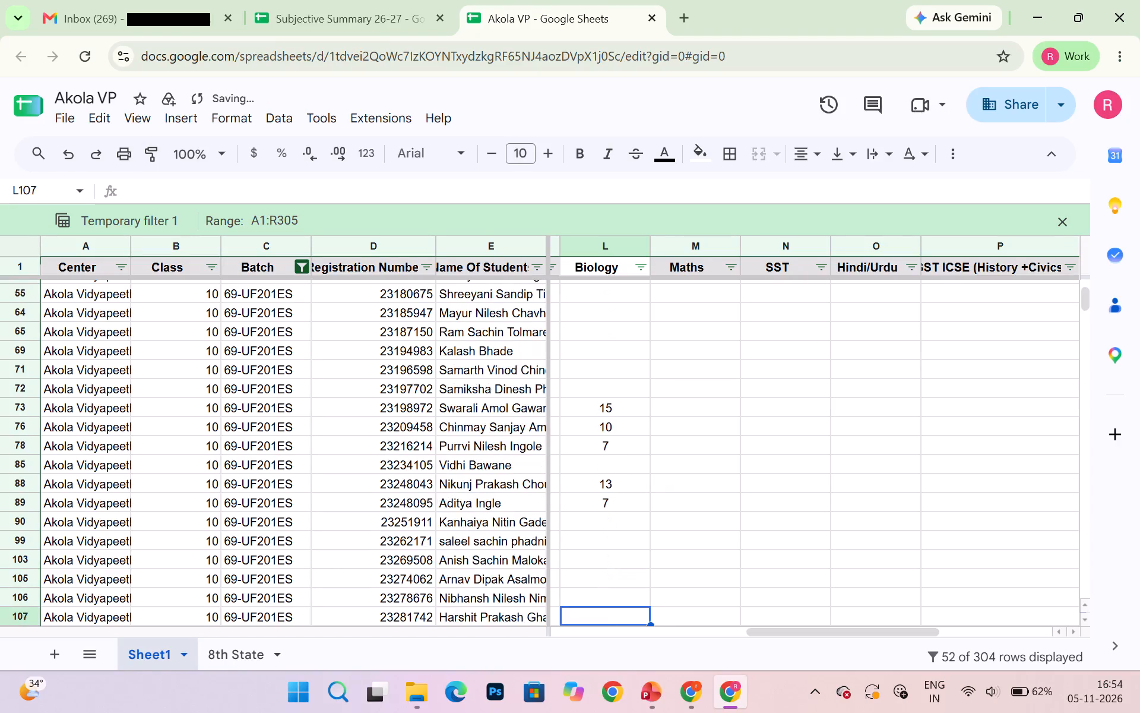
{"action": "key", "text": "Down"}
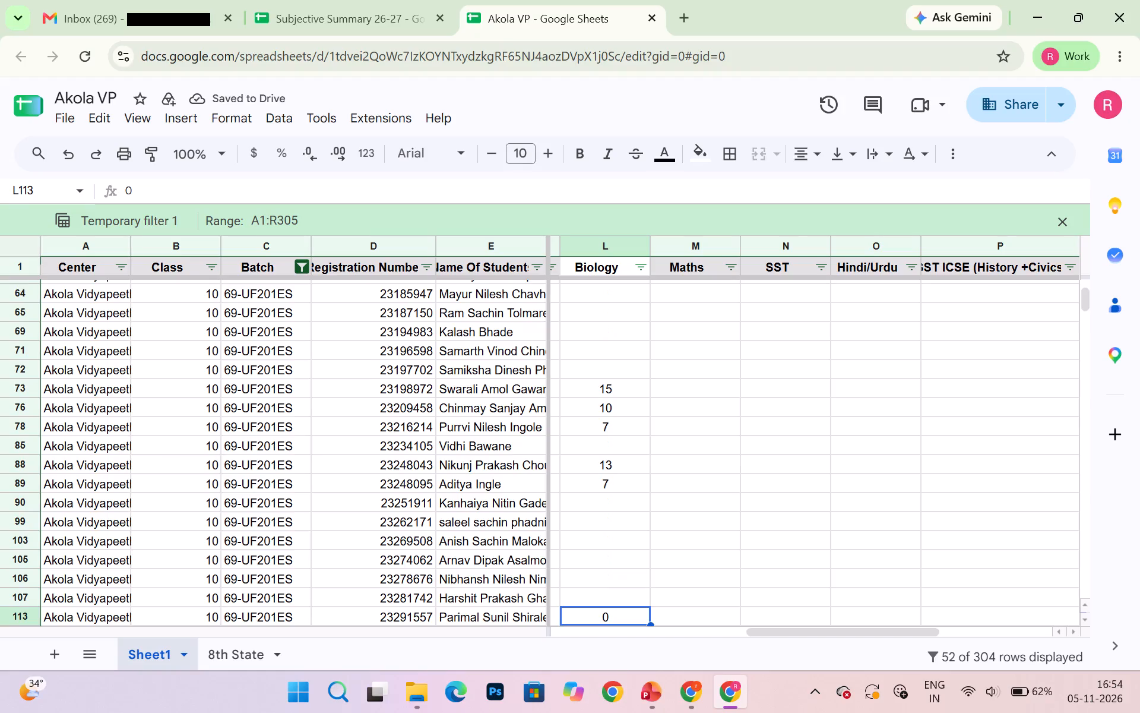
{"action": "key", "text": "Down"}
{"action": "key", "text": "Down"}
{"action": "key", "text": "Down"}
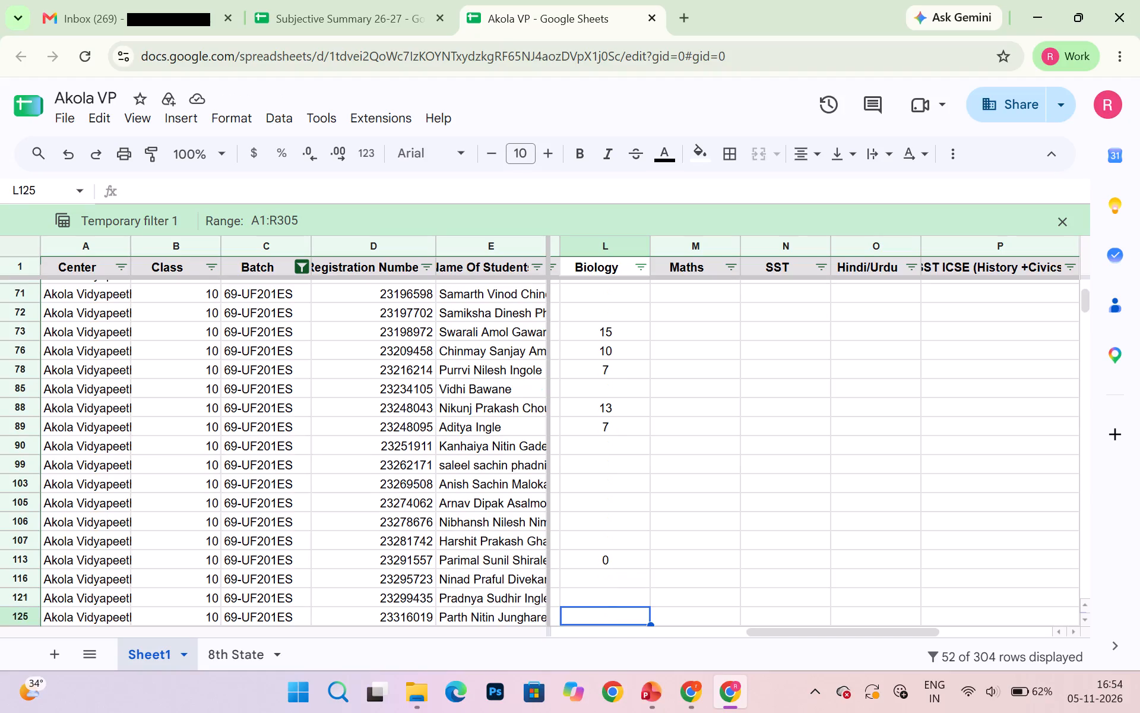
{"action": "key", "text": "Up"}
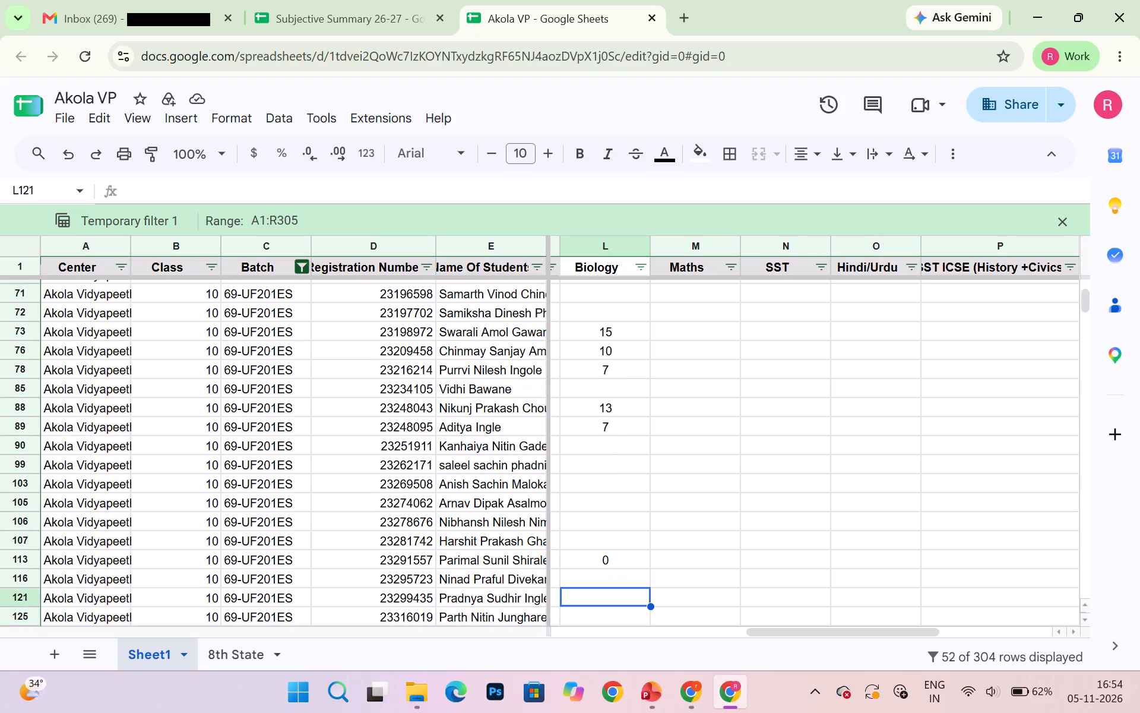
{"action": "type", "text": "11"}
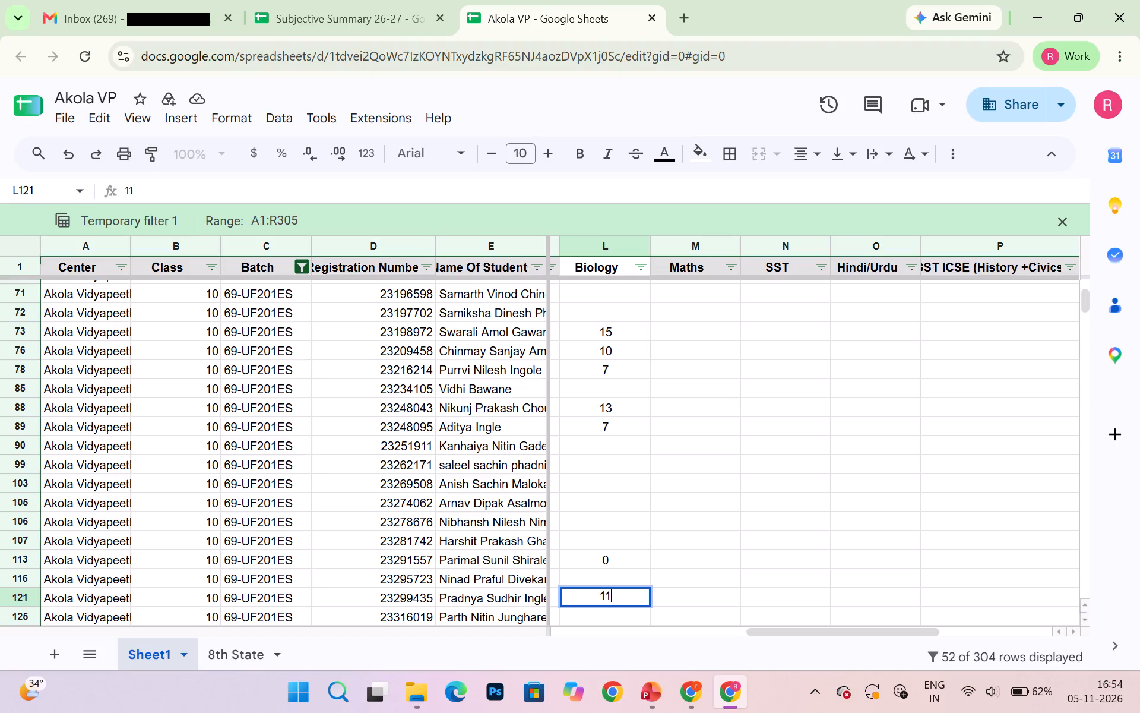
{"action": "key", "text": "Down"}
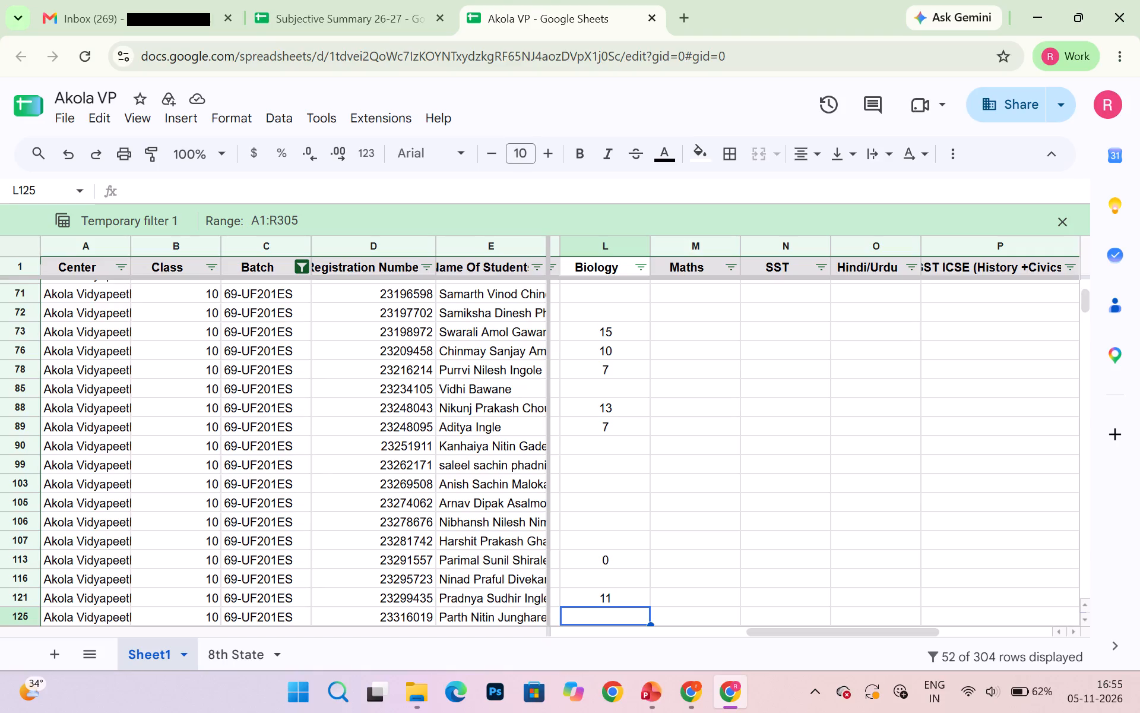
Enter AB in the blank Biology cells of the students in rows 7, 12, 17 and 18.
{"action": "key", "text": "Down"}
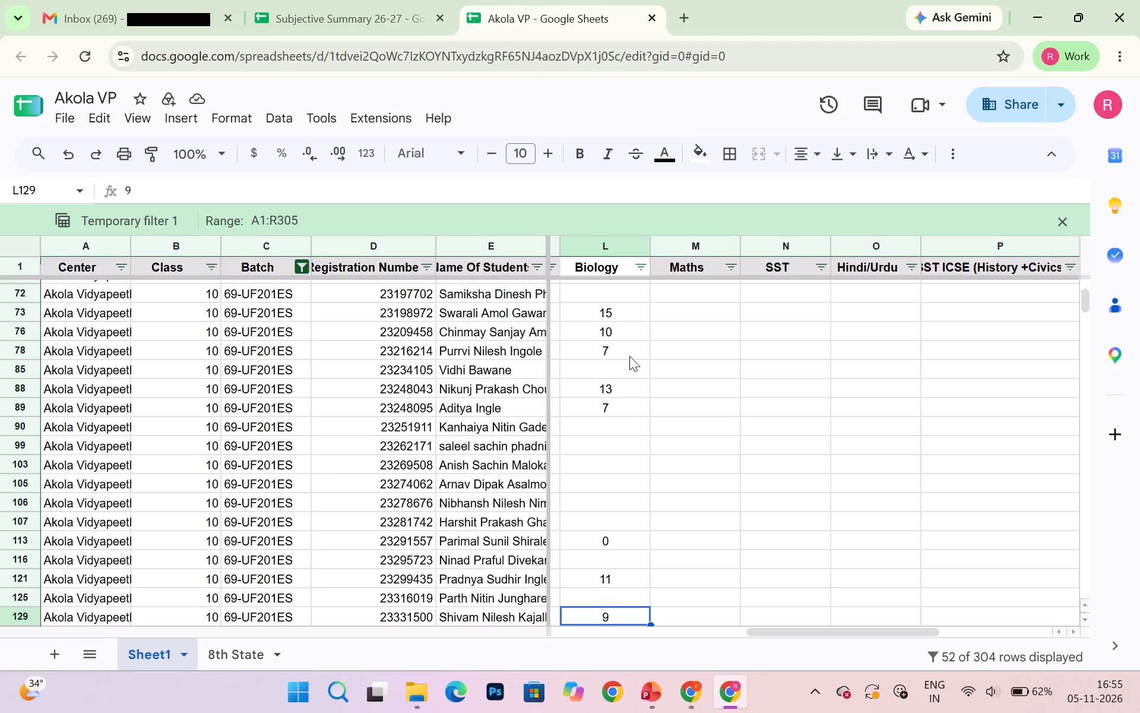
{"action": "scroll", "coordinate": [674, 378], "scroll_direction": "up", "scroll_amount": 12}
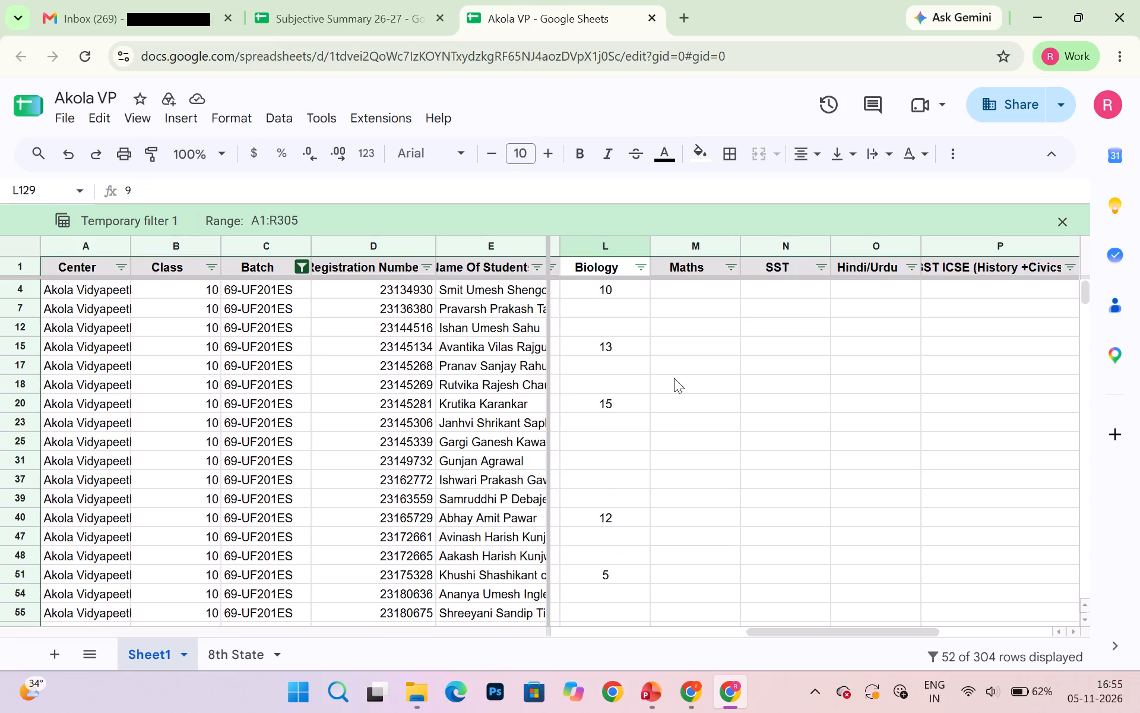
{"action": "left_click", "coordinate": [641, 285]}
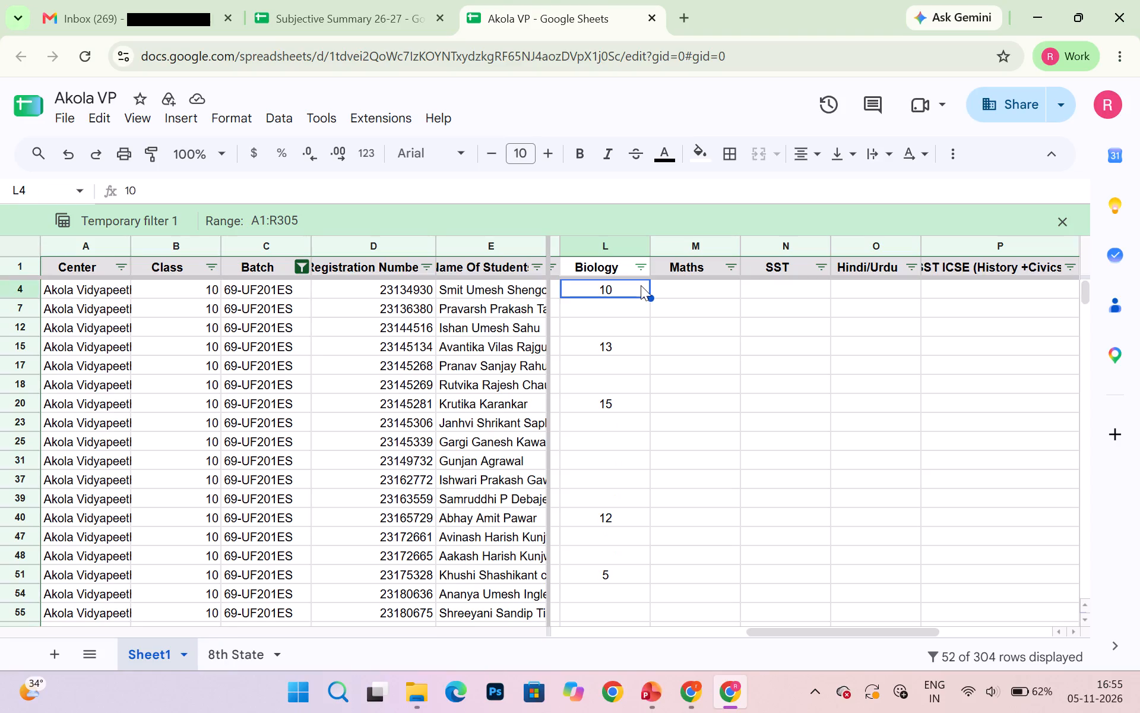
{"action": "key", "text": "Down"}
{"action": "type", "text": "AB"}
{"action": "key", "text": "Down"}
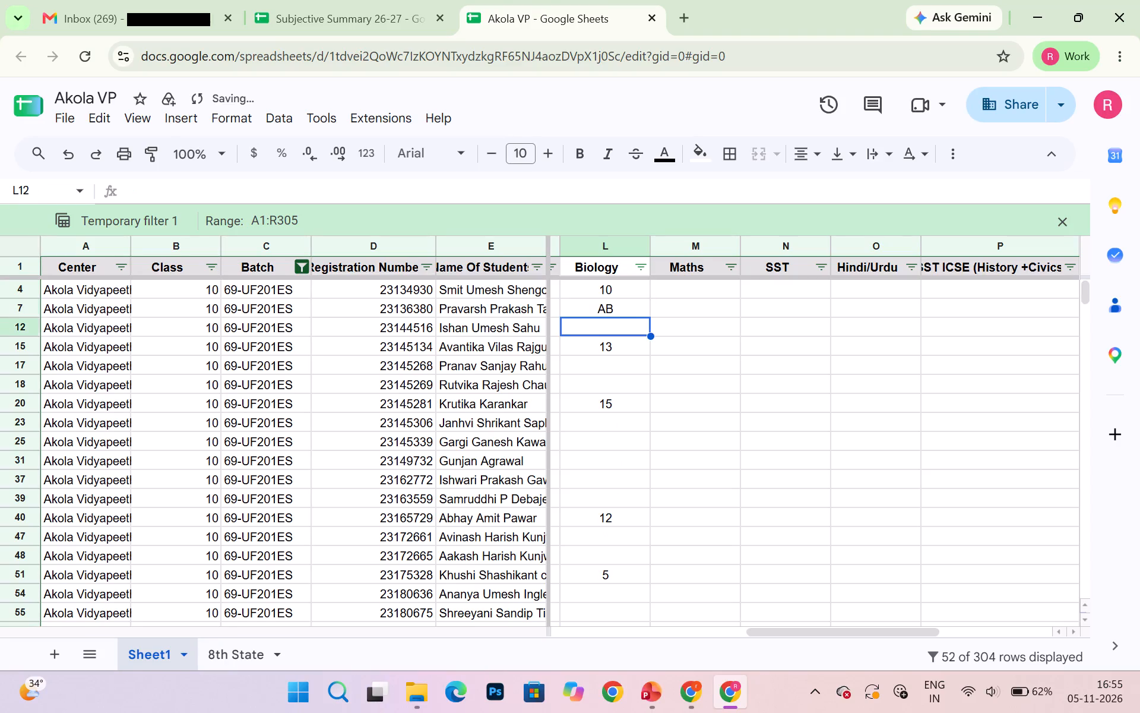
{"action": "type", "text": "AB"}
{"action": "key", "text": "Down"}
{"action": "key", "text": "Down"}
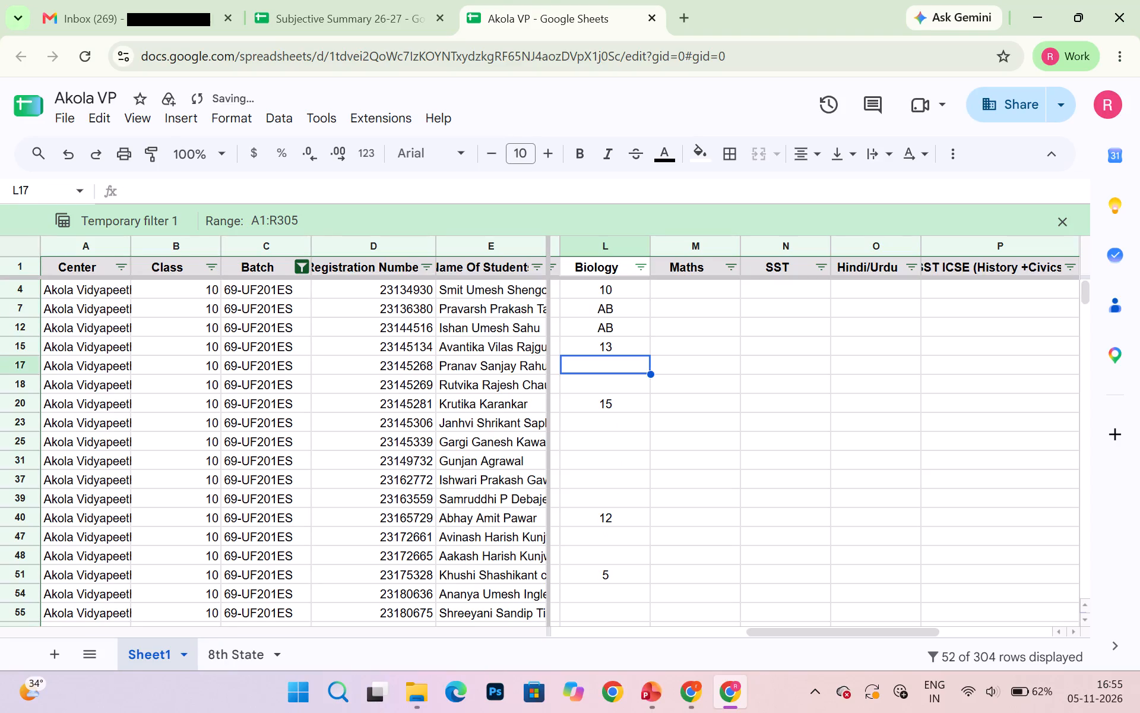
{"action": "type", "text": "AB"}
{"action": "key", "text": "Down"}
{"action": "type", "text": "AB"}
{"action": "key", "text": "Down"}
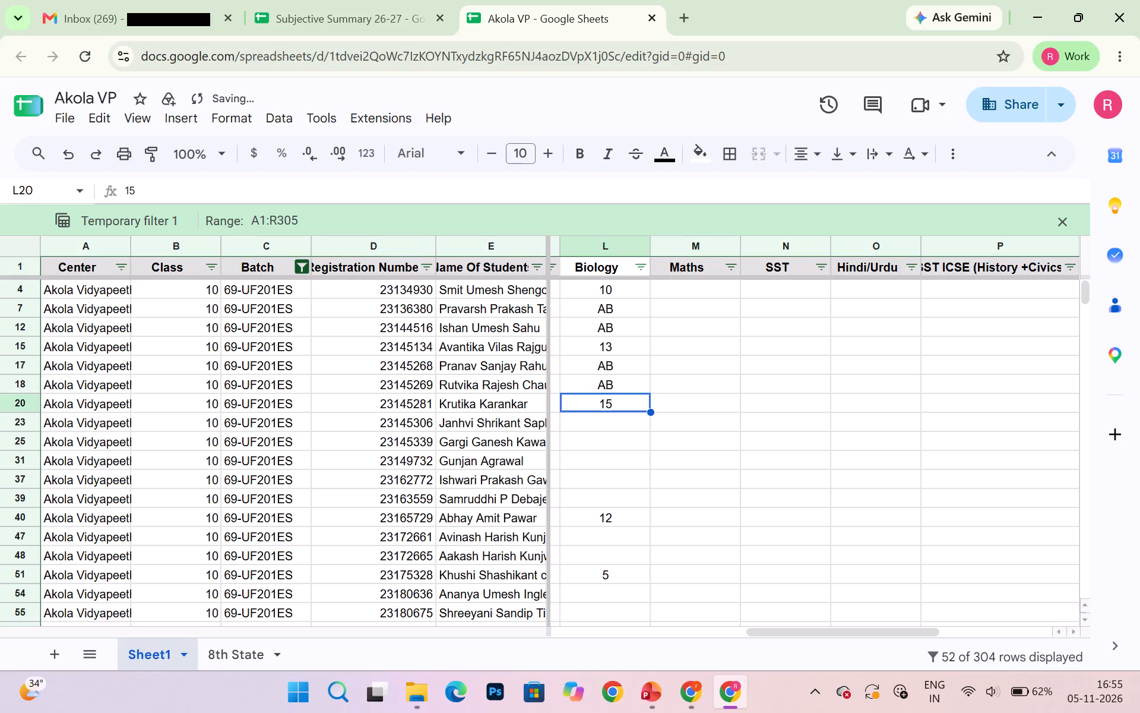
Enter AB in the blank Biology cells of the students in rows 23, 25, 31, 37 and 39.
{"action": "key", "text": "Down"}
{"action": "type", "text": "AB"}
{"action": "key", "text": "Down"}
{"action": "key", "text": "a"}
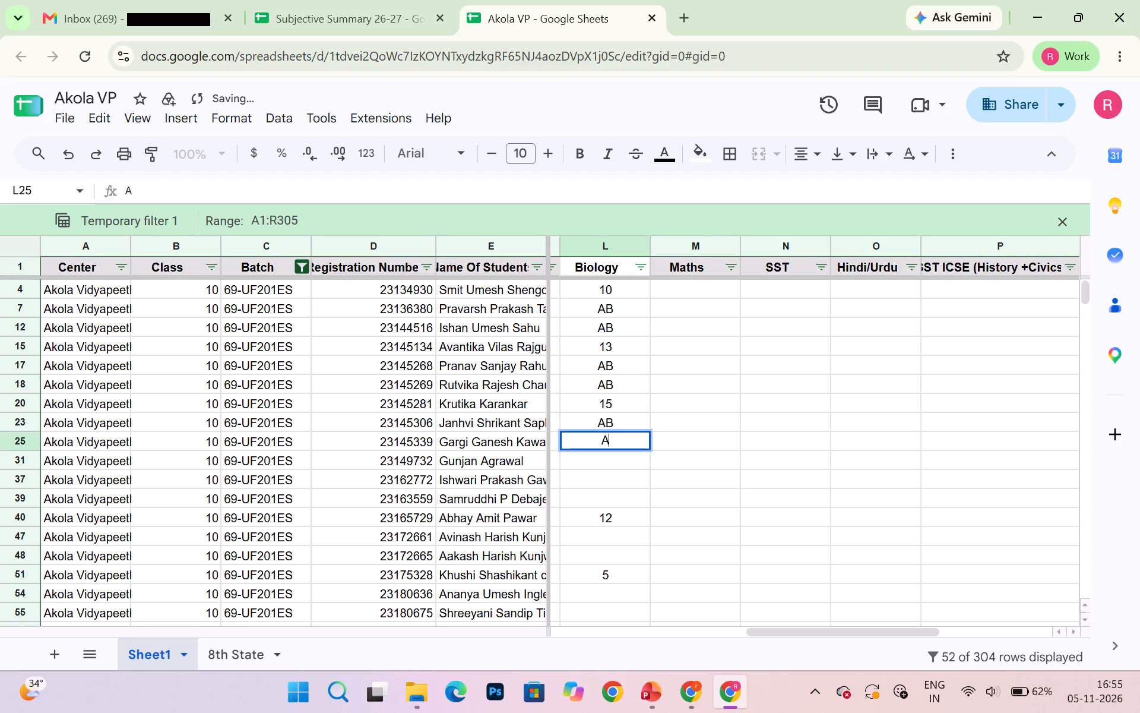
{"action": "key", "text": "b"}
{"action": "key", "text": "Down"}
{"action": "type", "text": "AB"}
{"action": "key", "text": "Down"}
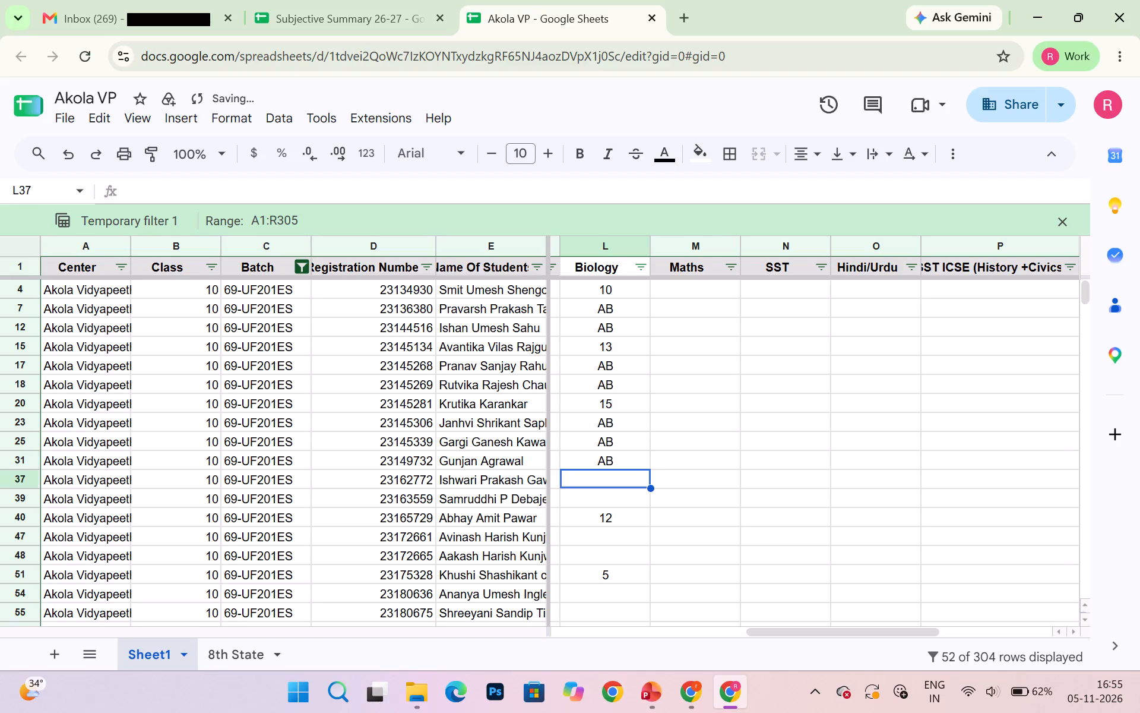
{"action": "type", "text": "AB"}
{"action": "key", "text": "Down"}
{"action": "type", "text": "AB"}
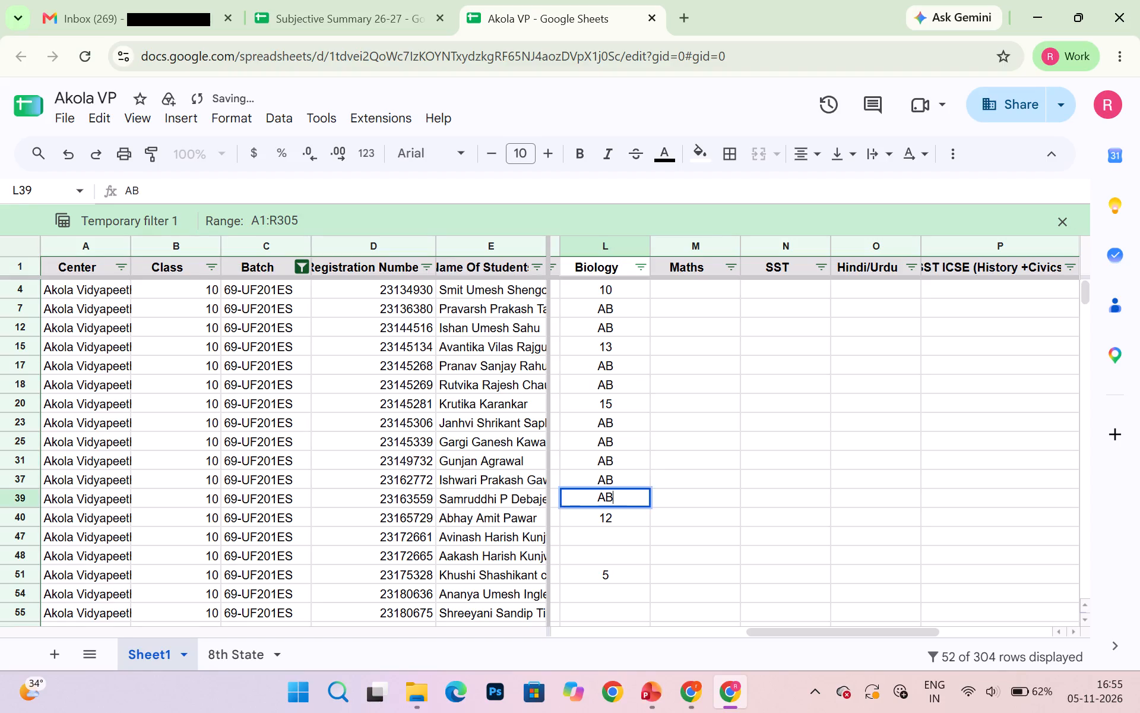
{"action": "key", "text": "Down"}
Enter AB in the blank Biology cells of the students in rows 47, 48, 54 and 55.
{"action": "key", "text": "Down"}
{"action": "type", "text": "AB"}
{"action": "key", "text": "Down"}
{"action": "key", "text": "a"}
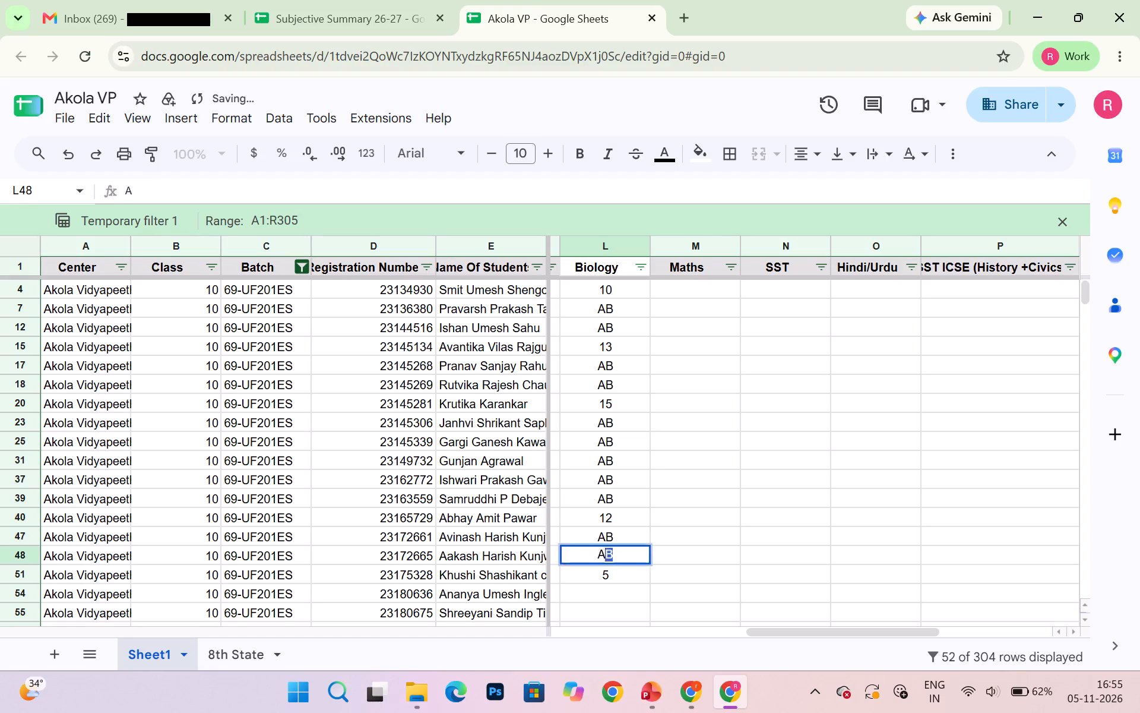
{"action": "key", "text": "b"}
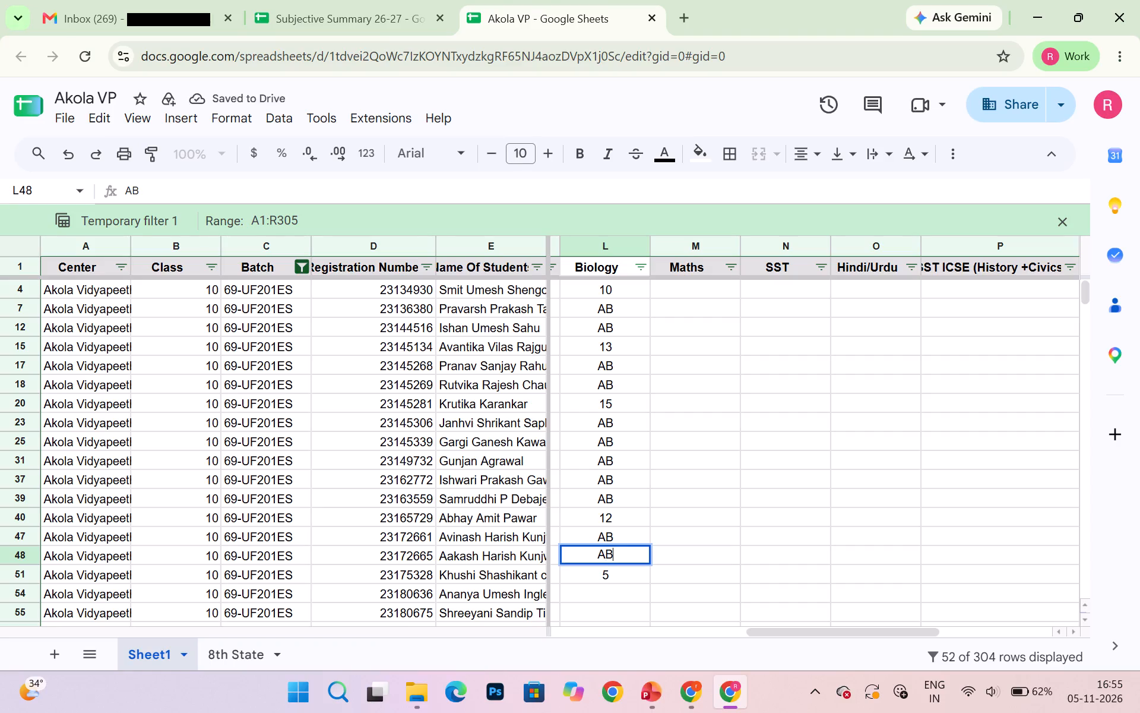
{"action": "key", "text": "Down"}
{"action": "key", "text": "Down"}
{"action": "type", "text": "AB"}
{"action": "key", "text": "Down"}
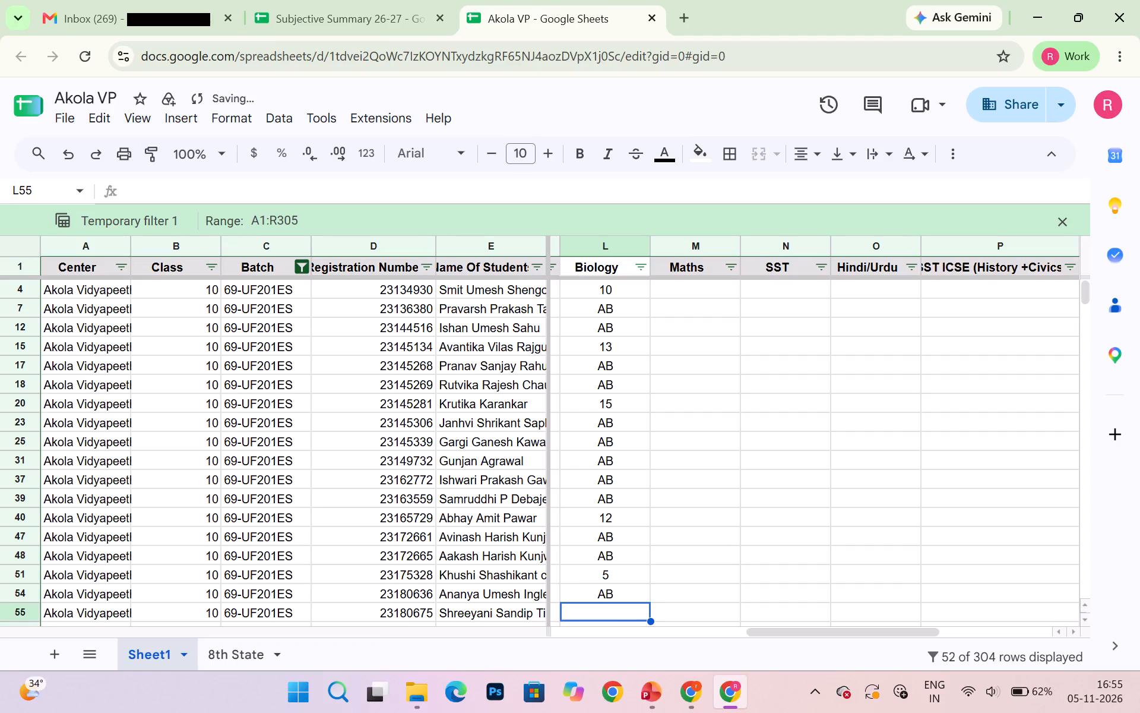
{"action": "type", "text": "AB"}
{"action": "key", "text": "Down"}
Enter AB in the blank Biology cells of the students in rows 64, 65, 69, 71 and 72.
{"action": "key", "text": "Down"}
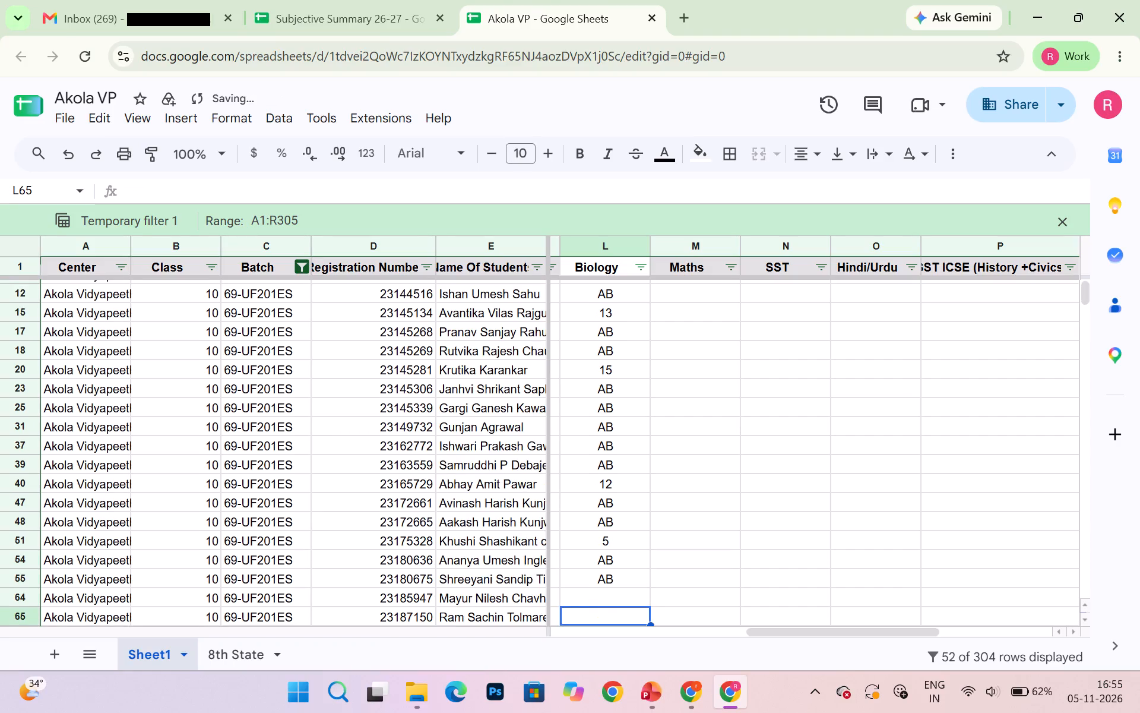
{"action": "key", "text": "Up"}
{"action": "type", "text": "AB"}
{"action": "key", "text": "Down"}
{"action": "type", "text": "AB"}
{"action": "key", "text": "Down"}
{"action": "type", "text": "AB"}
{"action": "key", "text": "Down"}
{"action": "type", "text": "AB"}
{"action": "key", "text": "Down"}
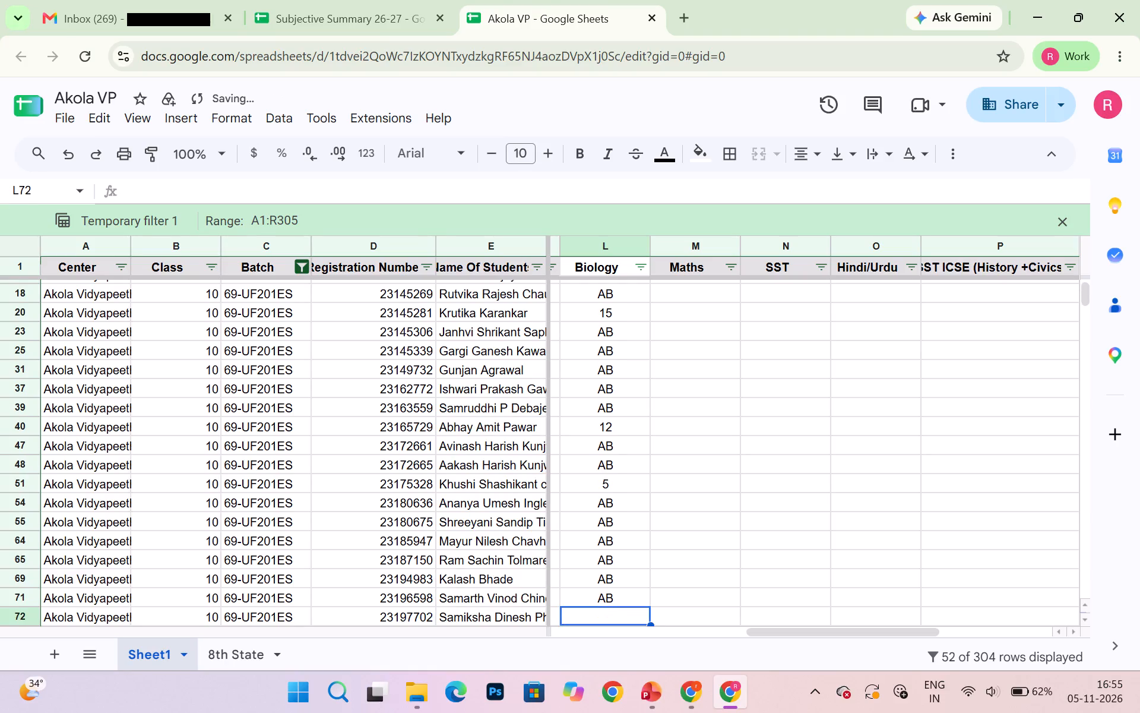
{"action": "type", "text": "AB"}
{"action": "key", "text": "Down"}
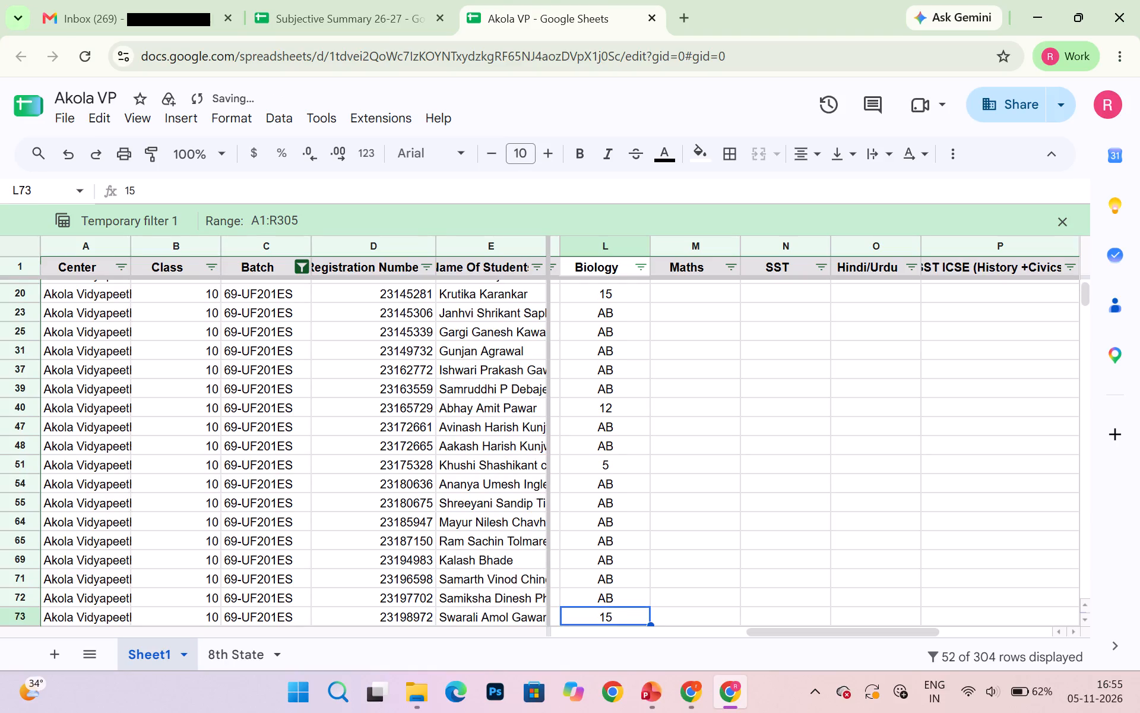
Enter AB in the blank Biology cells of the students in rows 85, 90, 99 and 103.
{"action": "key", "text": "Down"}
{"action": "key", "text": "Down"}
{"action": "key", "text": "Down"}
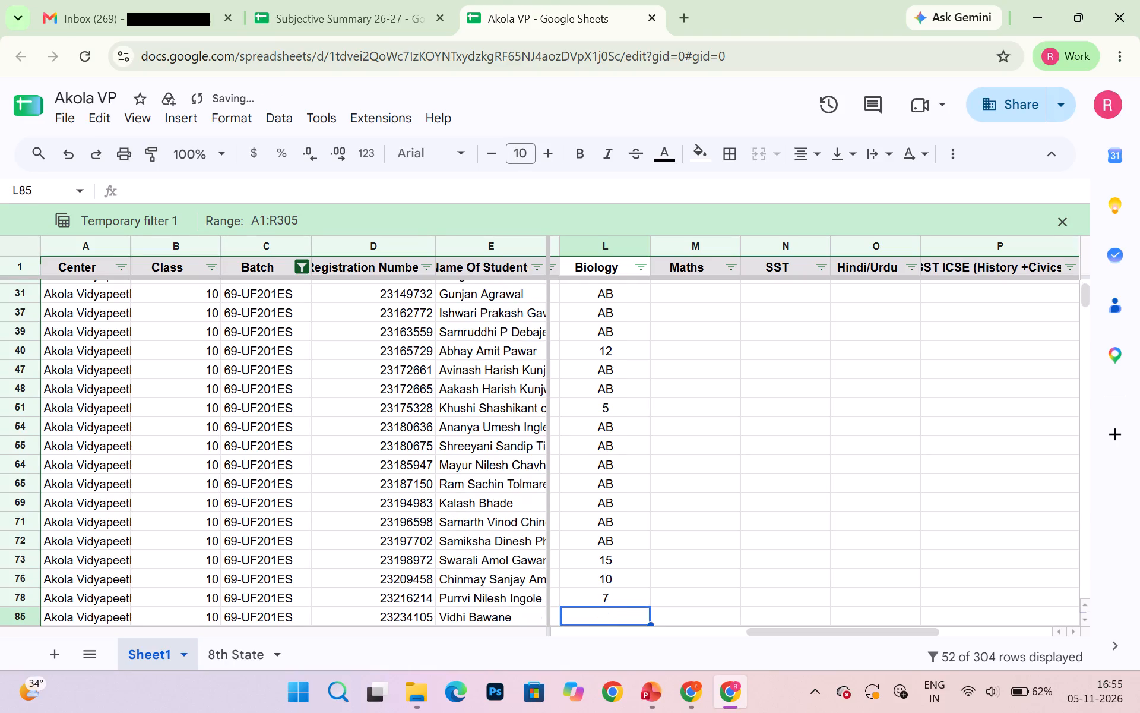
{"action": "type", "text": "AB"}
{"action": "key", "text": "Down"}
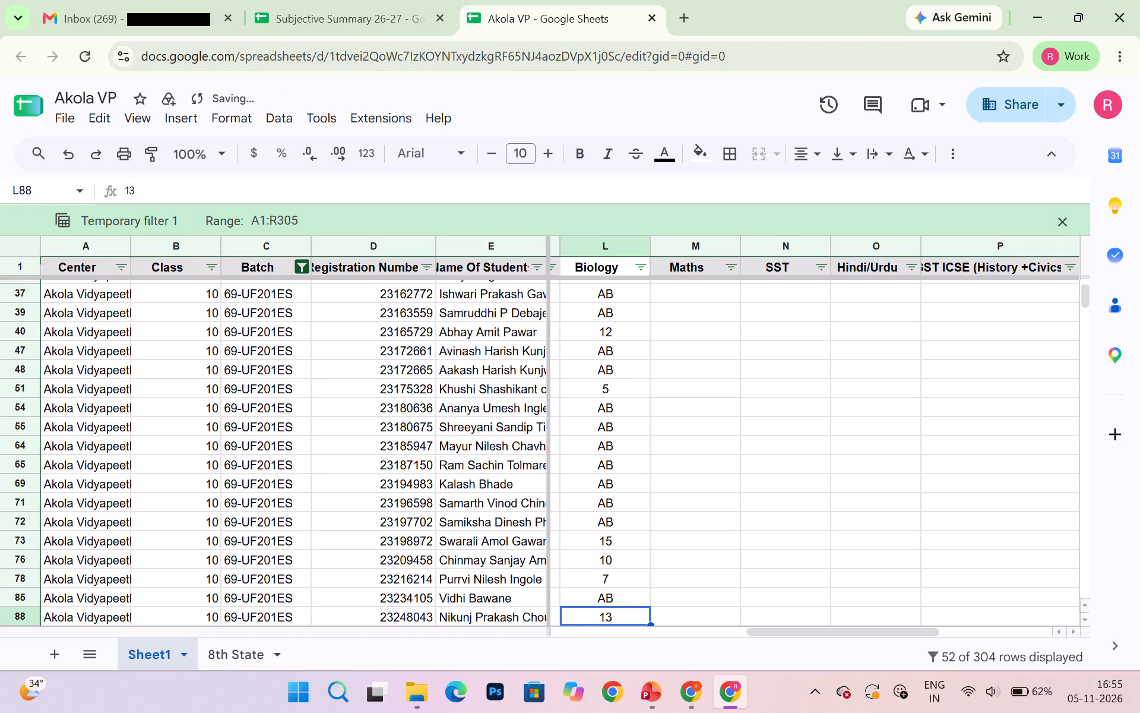
{"action": "key", "text": "Down"}
{"action": "key", "text": "Down"}
{"action": "type", "text": "AB"}
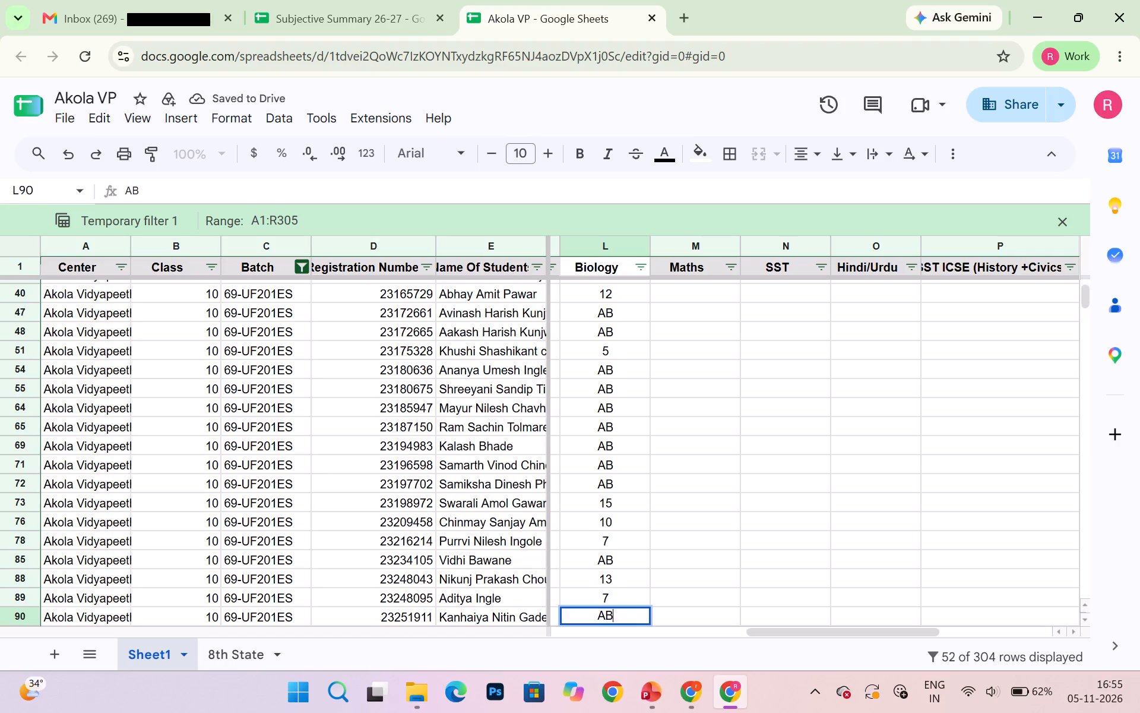
{"action": "key", "text": "Down"}
{"action": "type", "text": "AB"}
{"action": "key", "text": "Down"}
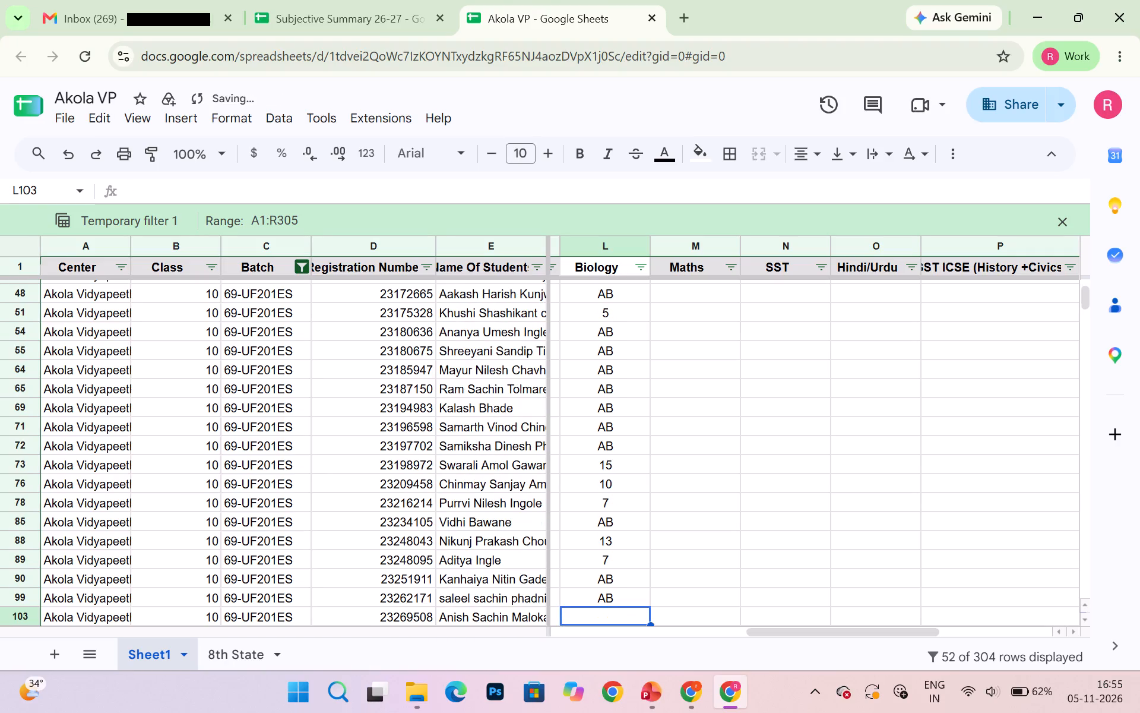
{"action": "type", "text": "AB"}
{"action": "key", "text": "Down"}
{"action": "key", "text": "Down"}
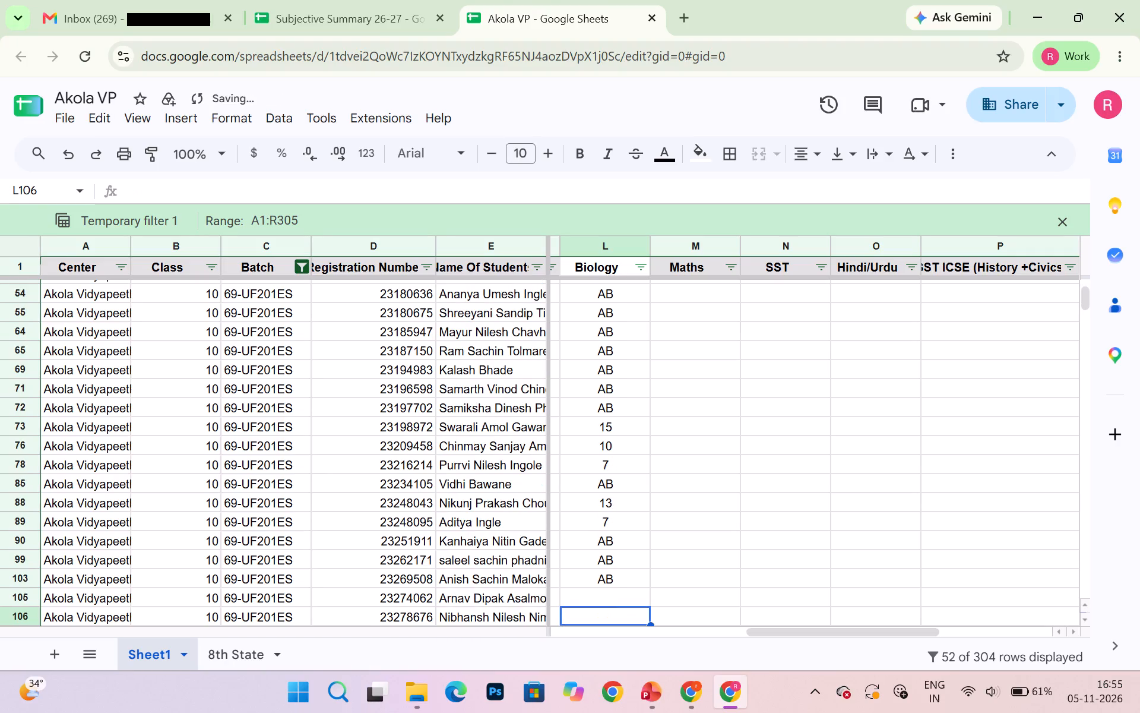
Enter AB in the blank Biology cells of the students in rows 105, 106, 107 and 116.
{"action": "key", "text": "Up"}
{"action": "type", "text": "AB"}
{"action": "key", "text": "Down"}
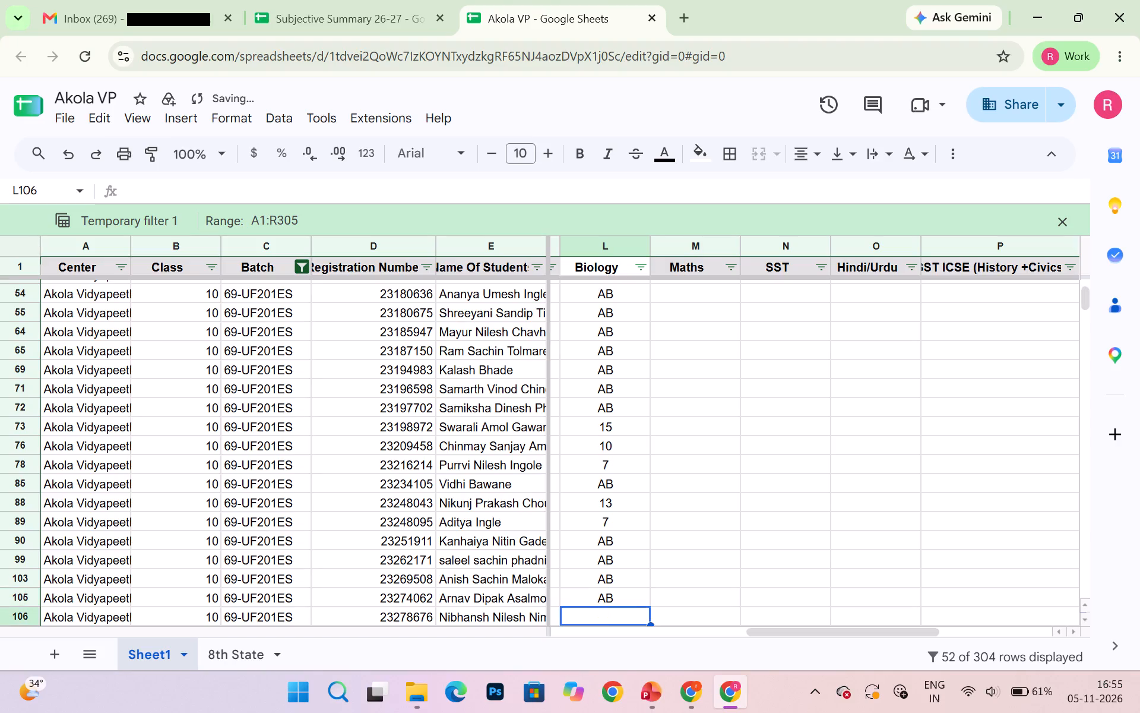
{"action": "type", "text": "AB"}
{"action": "key", "text": "Down"}
{"action": "type", "text": "AB"}
{"action": "key", "text": "Down"}
{"action": "key", "text": "Down"}
{"action": "key", "text": "Down"}
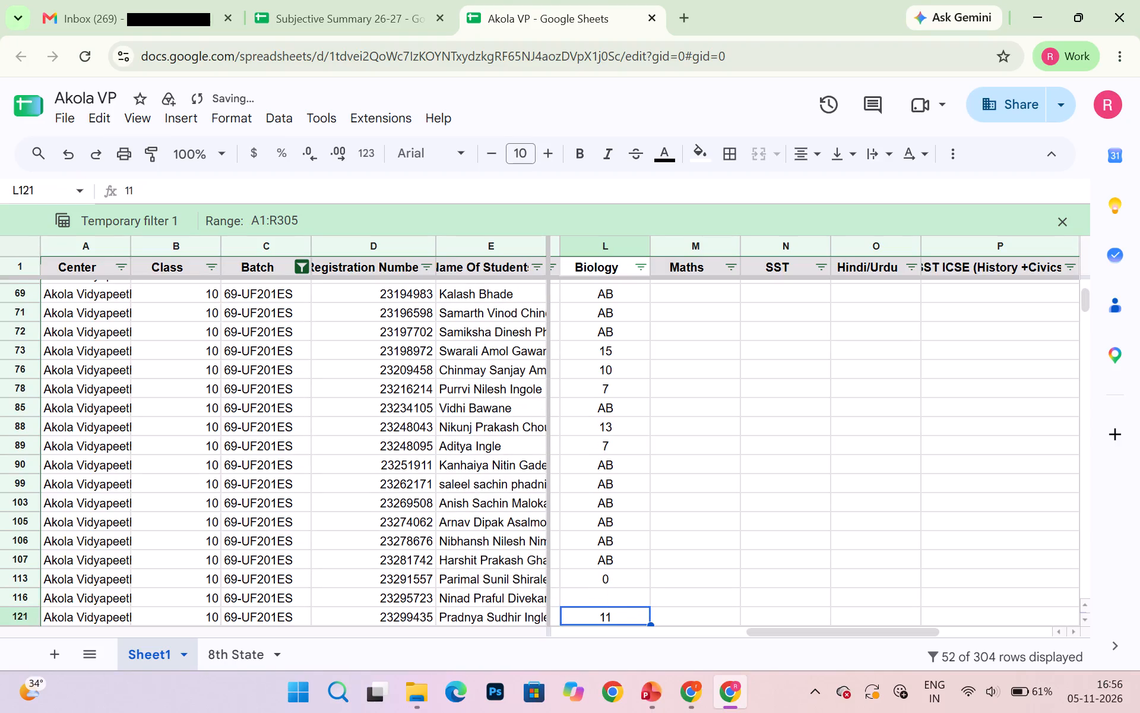
{"action": "key", "text": "Up"}
{"action": "type", "text": "AB"}
{"action": "key", "text": "Down"}
Enter AB in the blank Biology cells of the students in rows 125, 137 and 138.
{"action": "key", "text": "Down"}
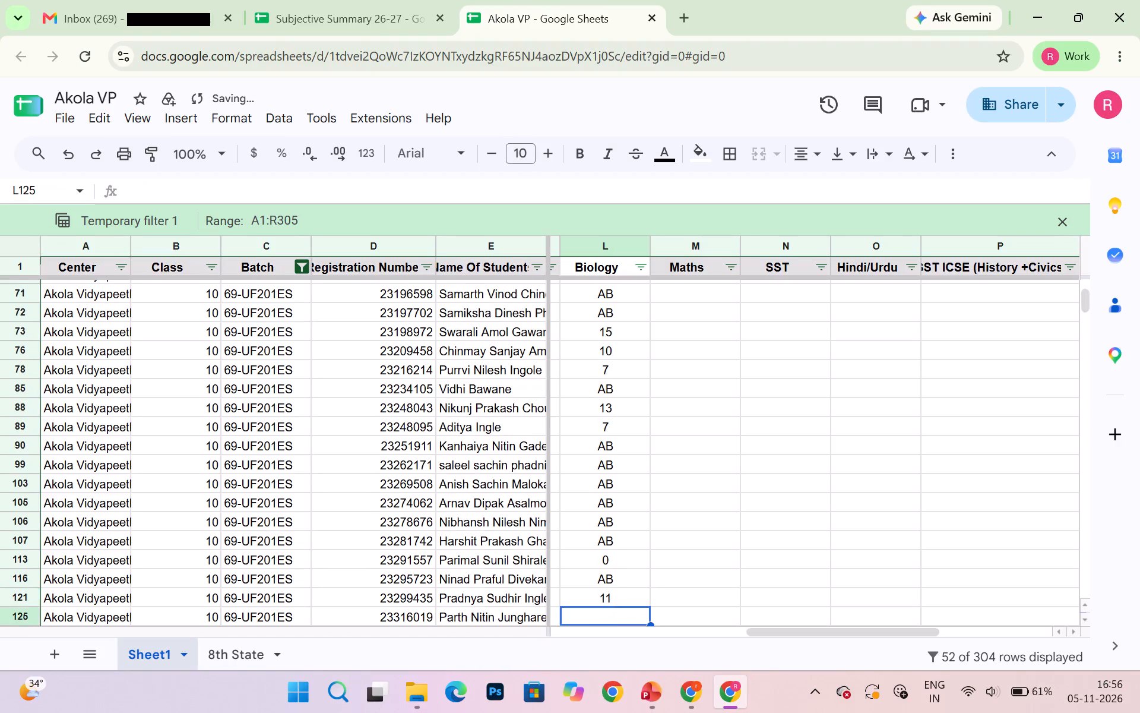
{"action": "key", "text": "Down"}
{"action": "key", "text": "Up"}
{"action": "type", "text": "AB"}
{"action": "key", "text": "Down"}
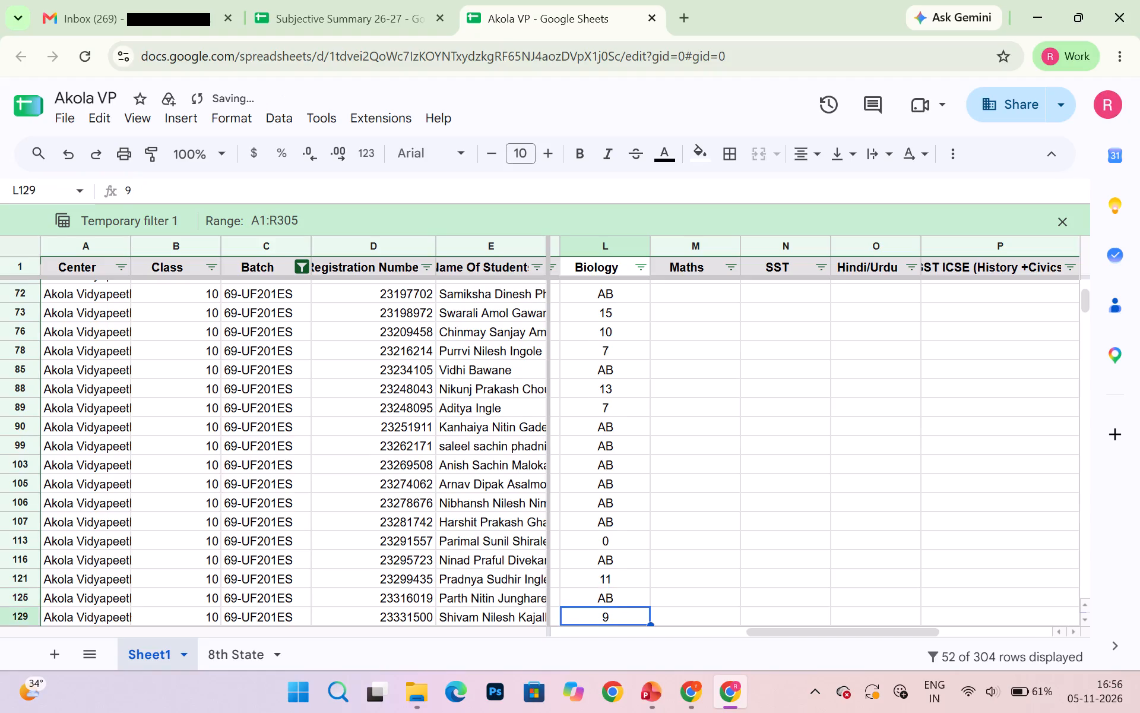
{"action": "key", "text": "Down"}
{"action": "key", "text": "Down"}
{"action": "type", "text": "AB"}
{"action": "key", "text": "Down"}
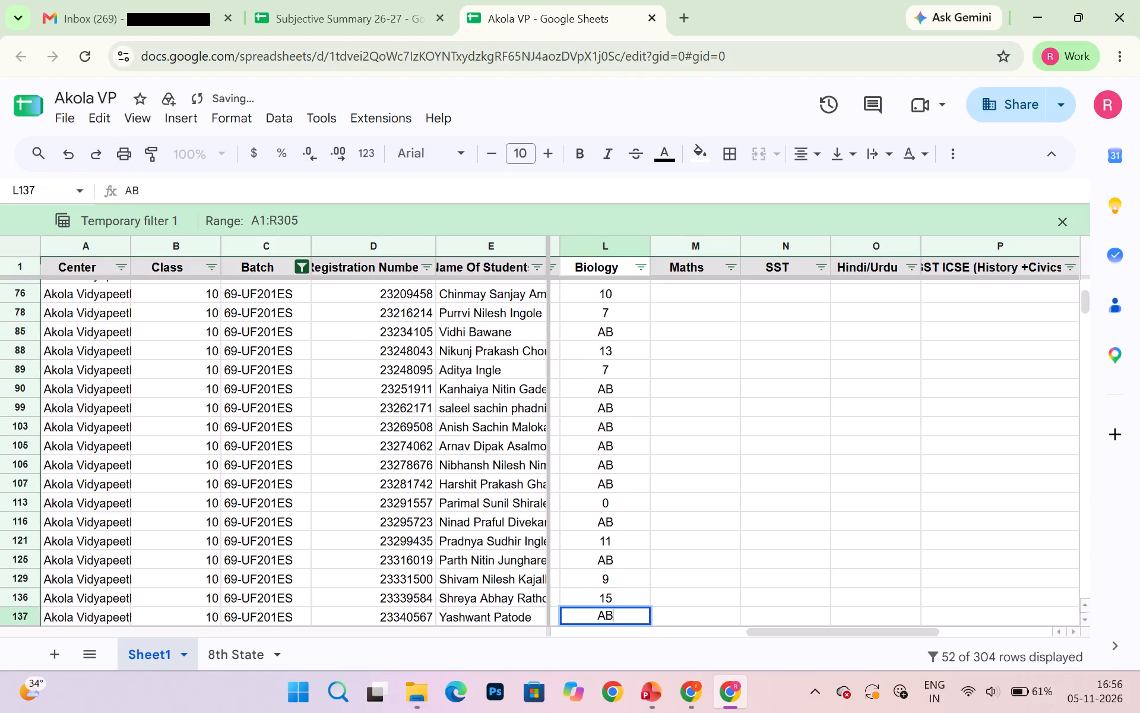
{"action": "type", "text": "AB"}
{"action": "key", "text": "Down"}
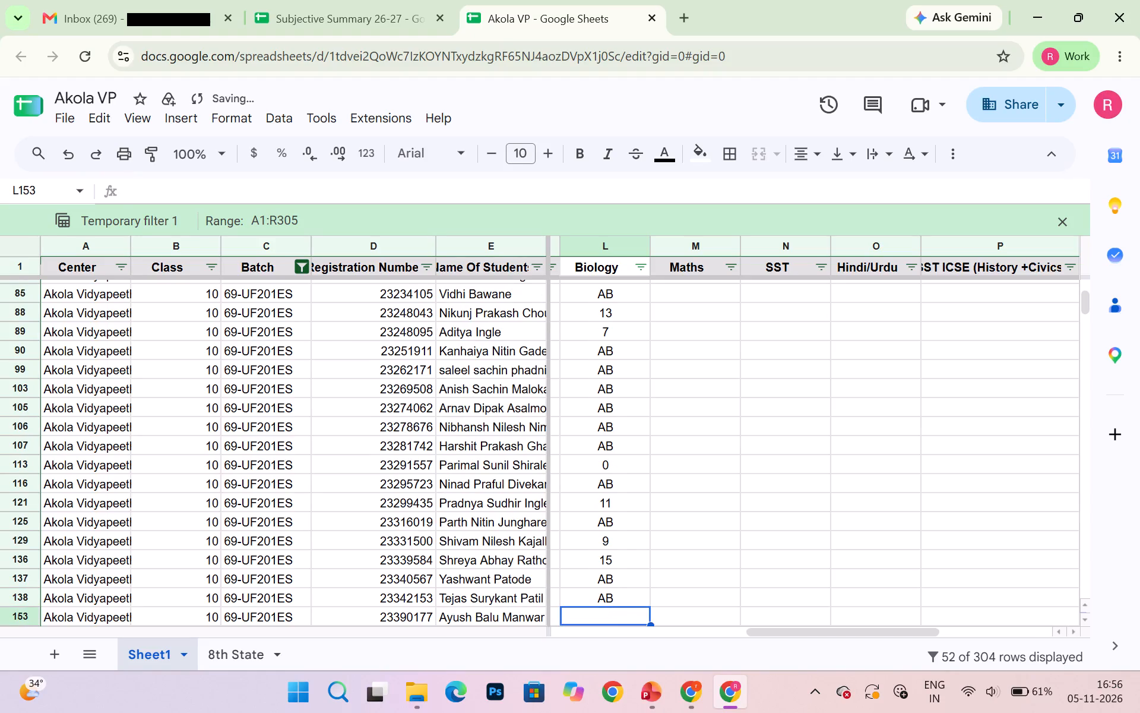
Enter AB in the blank Biology cells of the students in rows 153, 154, 155 and 156.
{"action": "type", "text": "AB"}
{"action": "key", "text": "Down"}
{"action": "type", "text": "AB"}
{"action": "key", "text": "Down"}
{"action": "type", "text": "AB"}
{"action": "key", "text": "Down"}
{"action": "key", "text": "a"}
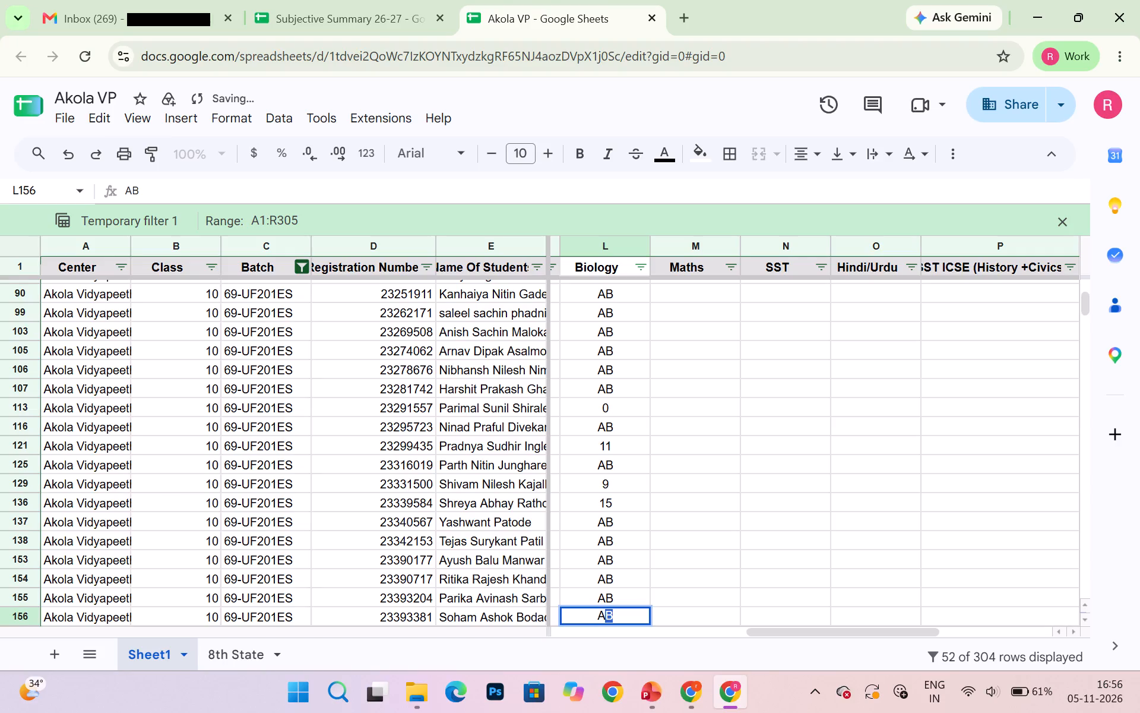
{"action": "key", "text": "b"}
{"action": "key", "text": "Down"}
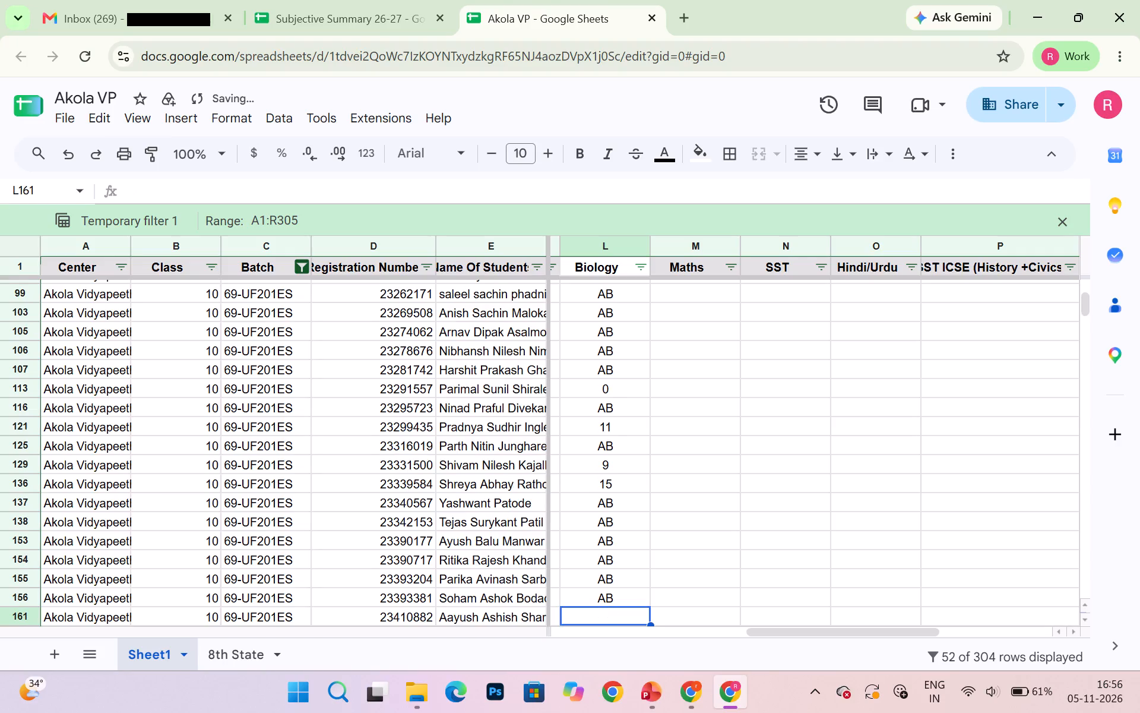
Enter AB in the blank Biology cells of the students in rows 161, 165 and 169.
{"action": "type", "text": "AB"}
{"action": "key", "text": "Down"}
{"action": "type", "text": "AB"}
{"action": "key", "text": "Down"}
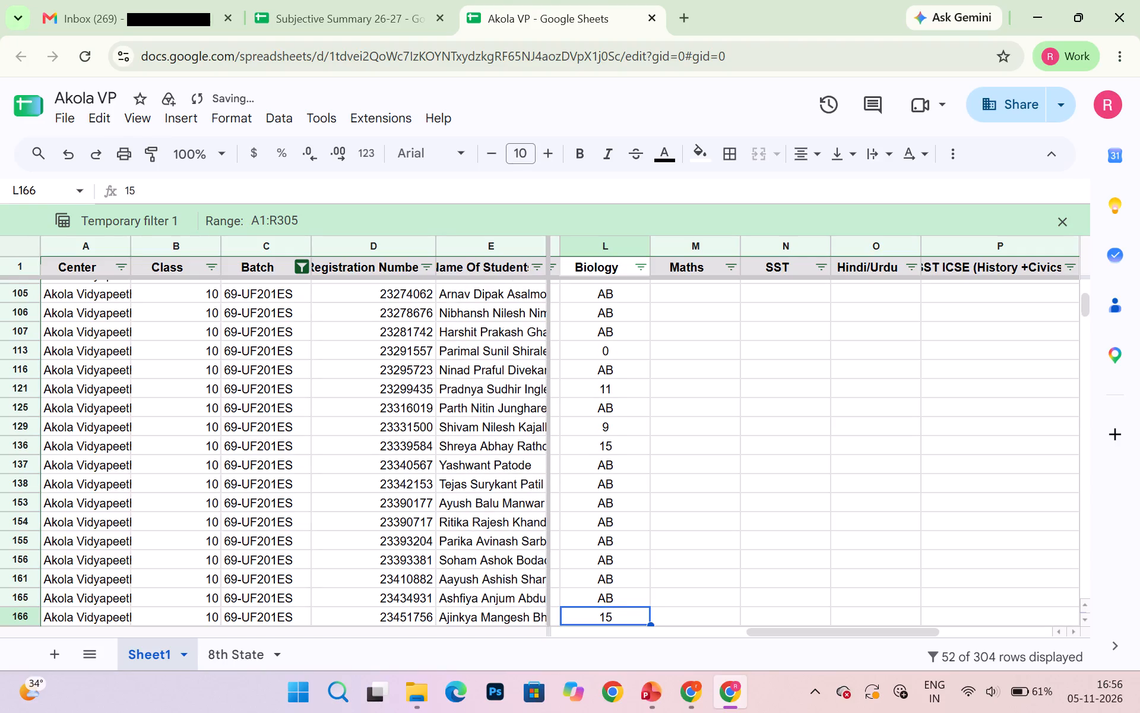
{"action": "key", "text": "Down"}
{"action": "key", "text": "Down"}
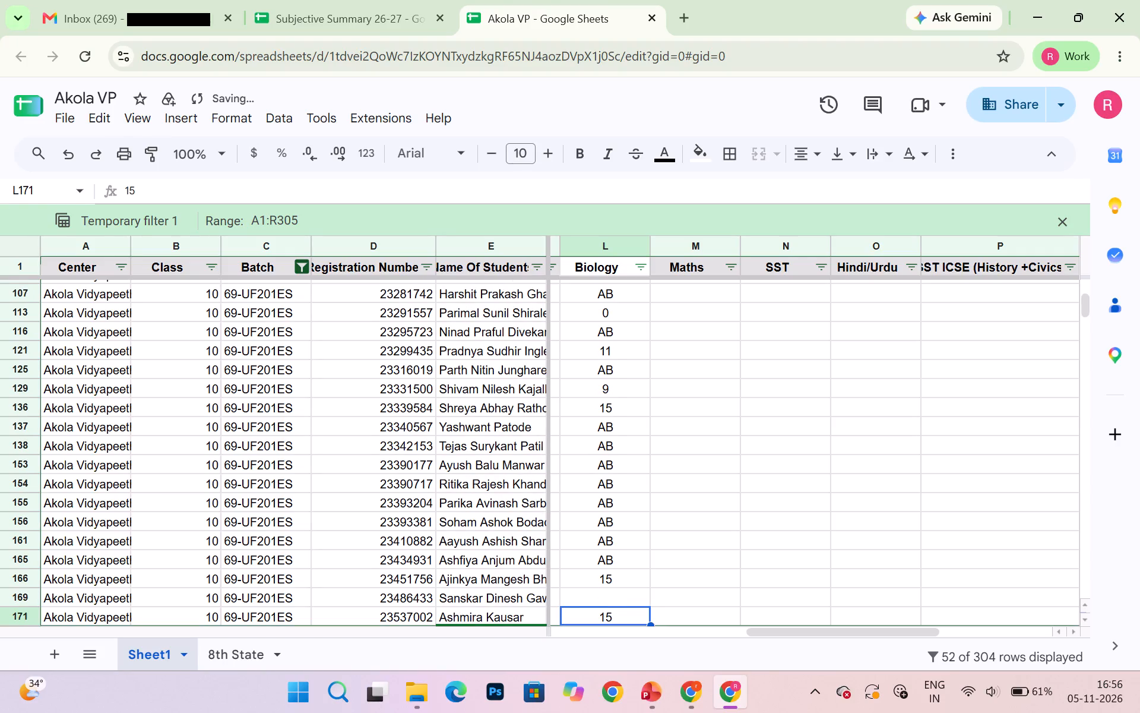
{"action": "key", "text": "Up"}
{"action": "type", "text": "AB"}
{"action": "key", "text": "Down"}
Review the whole Biology column of batch 69-UF201ES for cells still without a mark or AB.
{"action": "key", "text": "Down"}
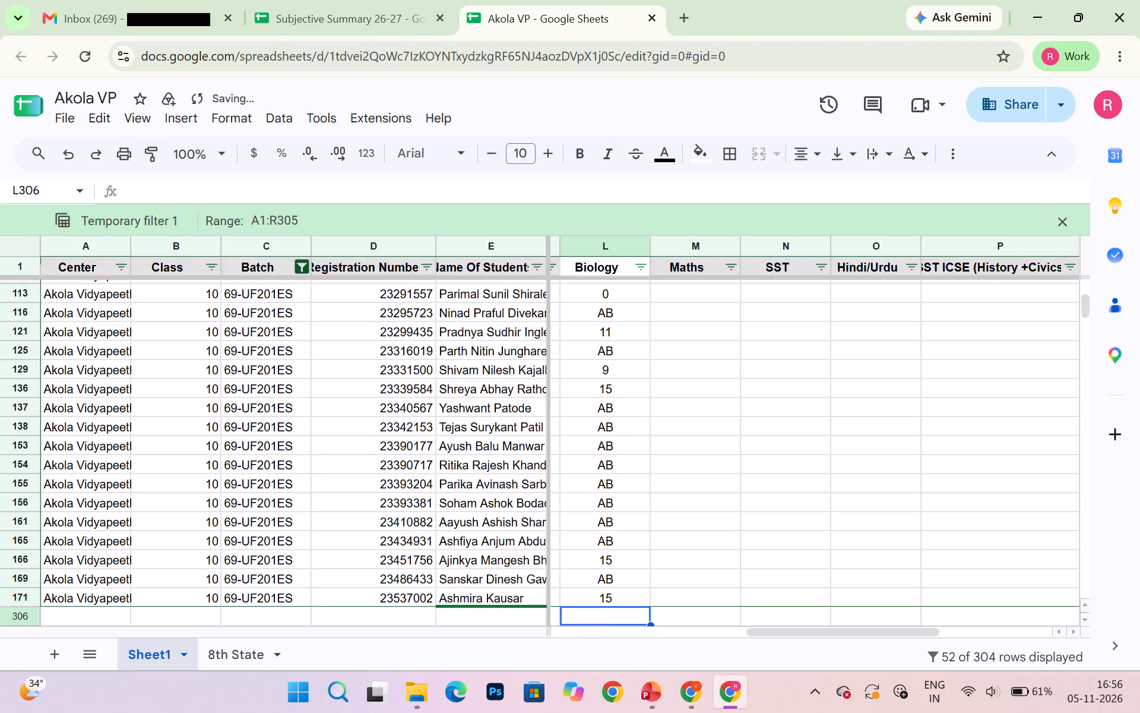
{"action": "key", "text": "Down"}
{"action": "key", "text": "Down"}
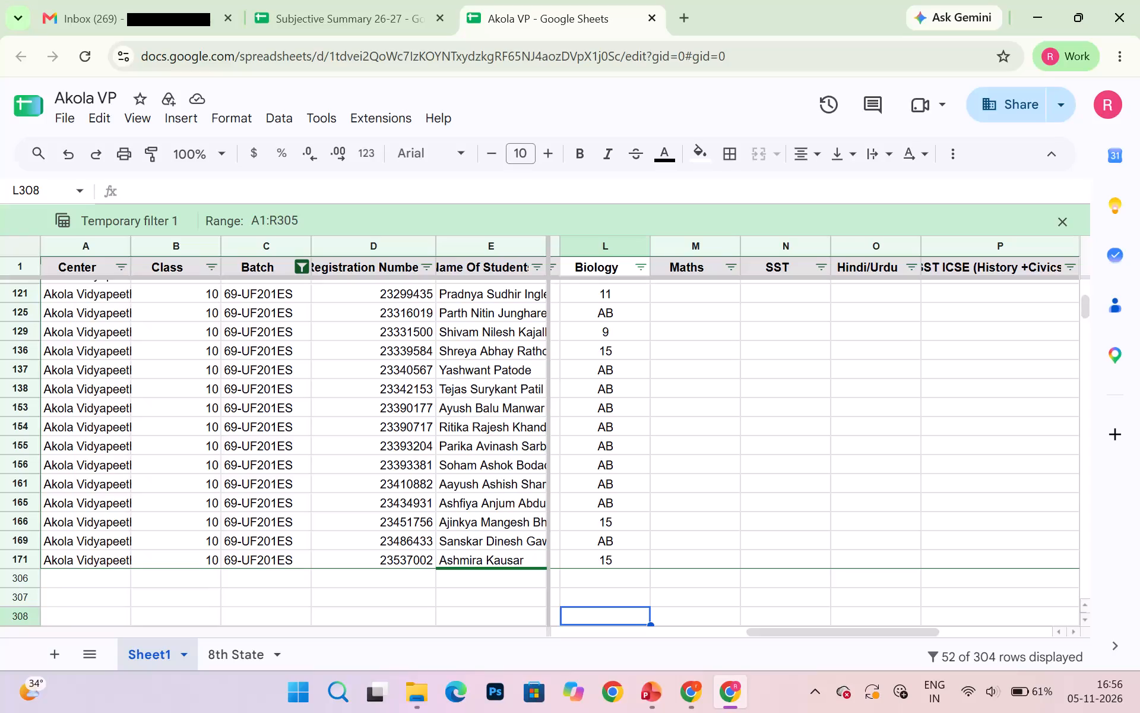
{"action": "key", "text": "Up"}
{"action": "key", "text": "Up"}
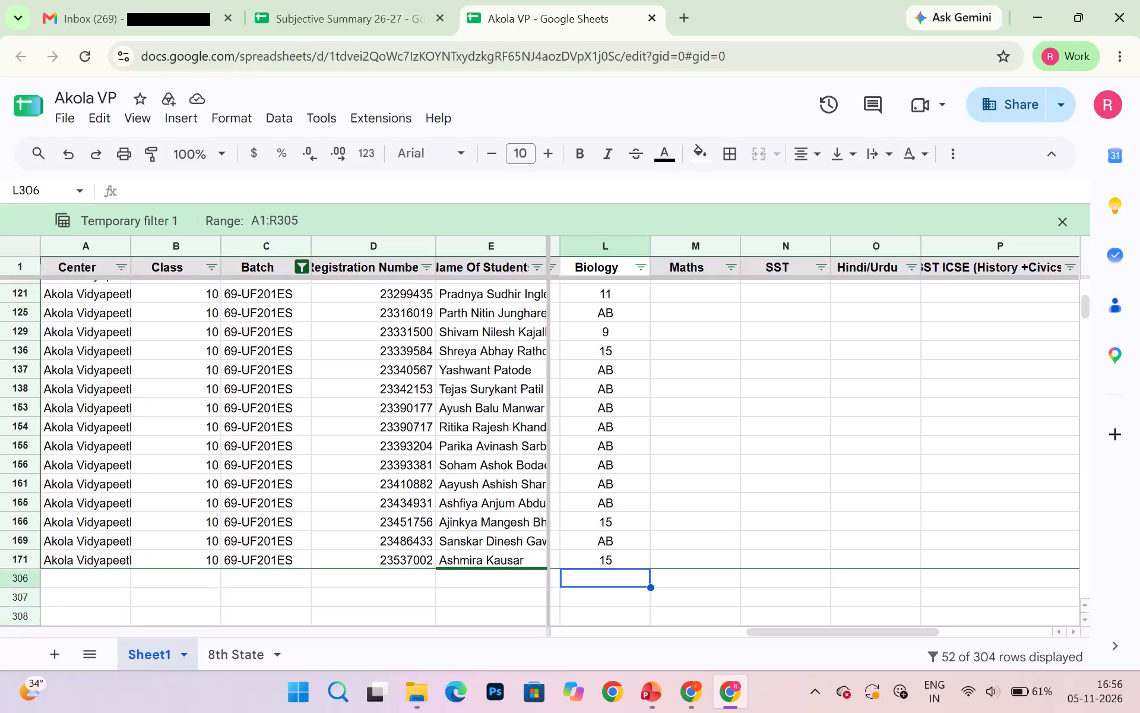
{"action": "key", "text": "Up"}
{"action": "key", "text": "Up"}
{"action": "key", "text": "Up"}
{"action": "key", "text": "Up"}
{"action": "key", "text": "Up"}
{"action": "key", "text": "Up"}
{"action": "key", "text": "Up"}
{"action": "key", "text": "Up"}
{"action": "key", "text": "Up"}
{"action": "key", "text": "Up"}
{"action": "key", "text": "Up"}
{"action": "key", "text": "Up"}
{"action": "key", "text": "Up"}
{"action": "key", "text": "Up"}
{"action": "key", "text": "Up"}
{"action": "key", "text": "Up"}
{"action": "key", "text": "Up"}
{"action": "key", "text": "Up"}
{"action": "key", "text": "Up"}
{"action": "key", "text": "Up"}
{"action": "key", "text": "Up"}
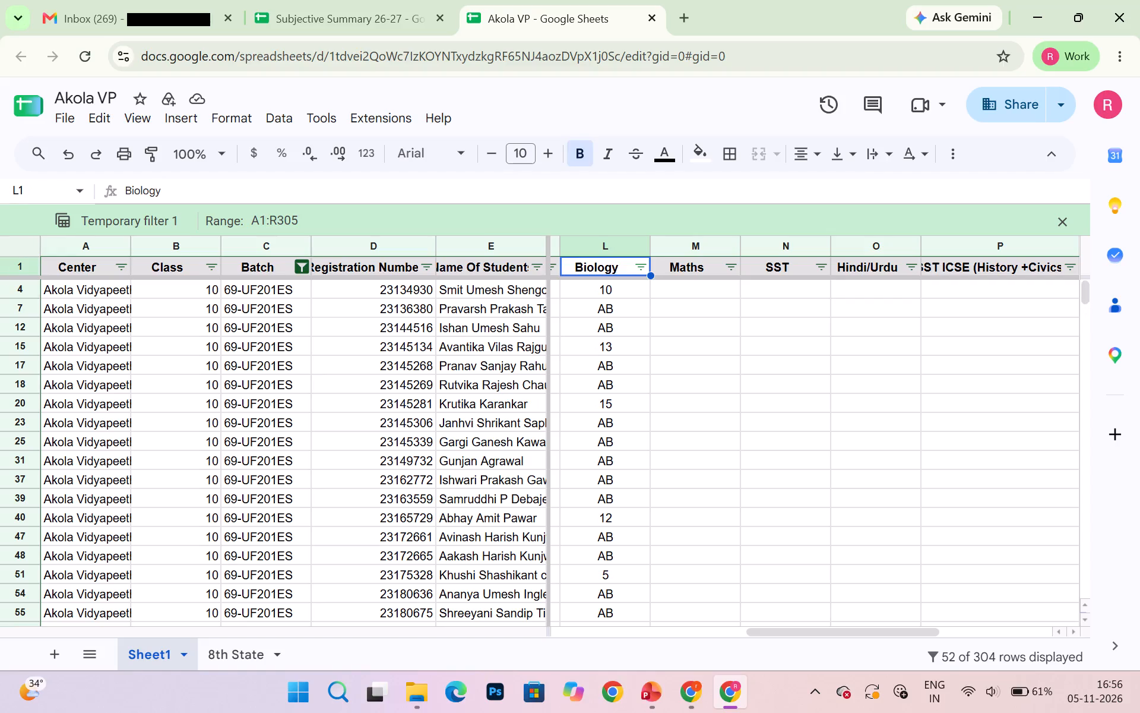
{"action": "key", "text": "Down"}
{"action": "key", "text": "Down"}
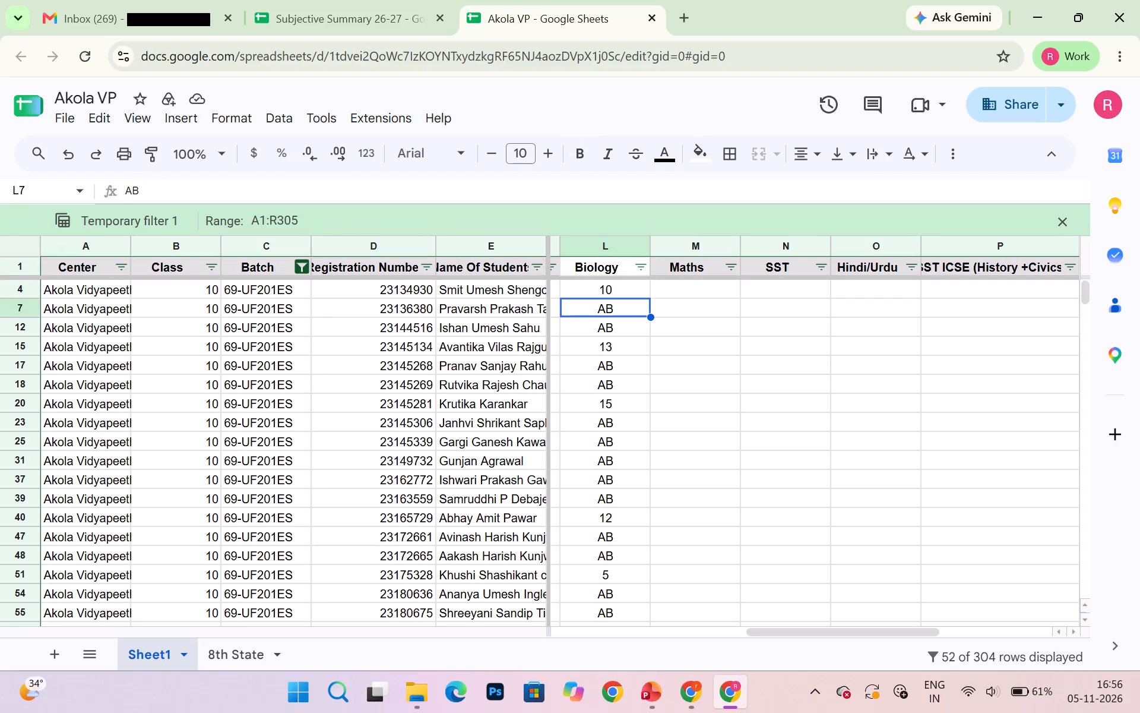
{"action": "key", "text": "Down"}
{"action": "key", "text": "Down"}
{"action": "key", "text": "Down"}
{"action": "key", "text": "Down"}
{"action": "key", "text": "Down"}
{"action": "key", "text": "Down"}
{"action": "key", "text": "Down"}
{"action": "key", "text": "Down"}
{"action": "key", "text": "Down"}
{"action": "key", "text": "Down"}
{"action": "key", "text": "Down"}
{"action": "key", "text": "Down"}
{"action": "key", "text": "Down"}
{"action": "key", "text": "Down"}
{"action": "key", "text": "Down"}
{"action": "key", "text": "Down"}
{"action": "key", "text": "Down"}
{"action": "key", "text": "Down"}
{"action": "key", "text": "Down"}
{"action": "key", "text": "Down"}
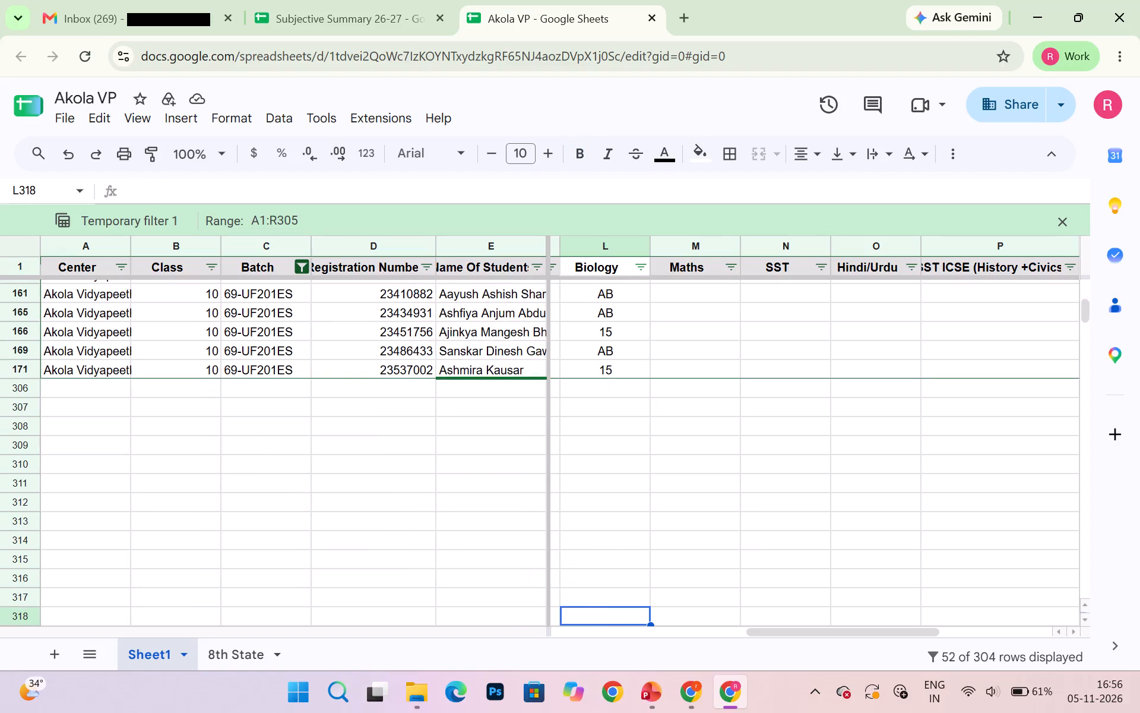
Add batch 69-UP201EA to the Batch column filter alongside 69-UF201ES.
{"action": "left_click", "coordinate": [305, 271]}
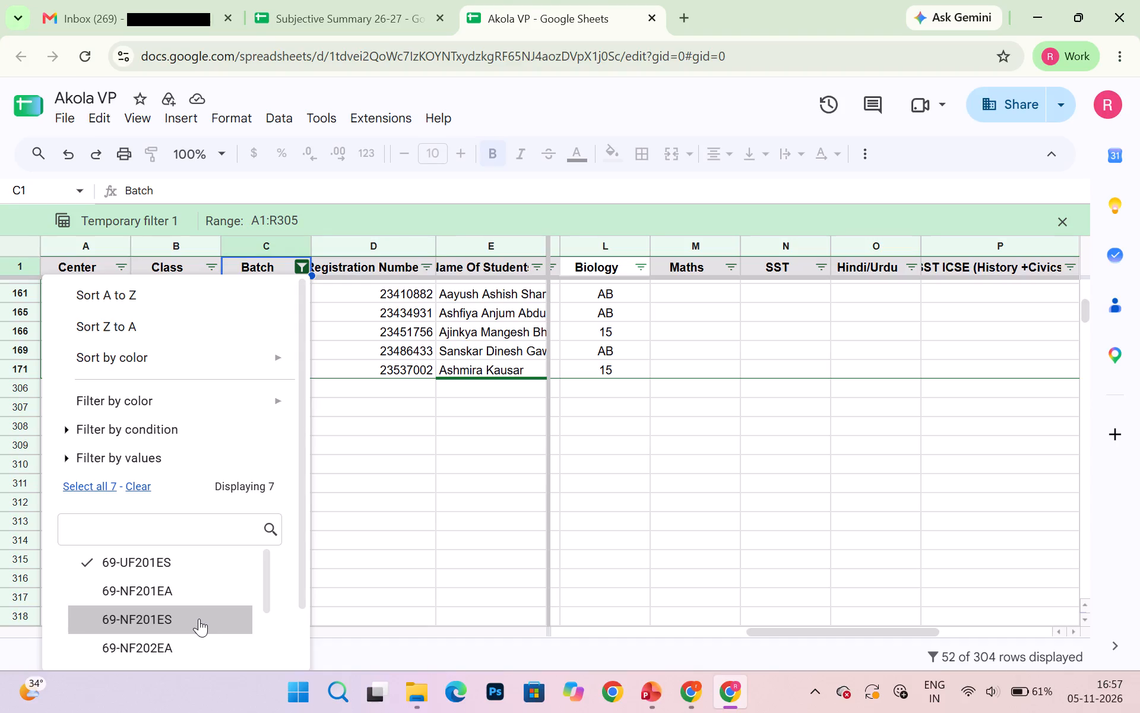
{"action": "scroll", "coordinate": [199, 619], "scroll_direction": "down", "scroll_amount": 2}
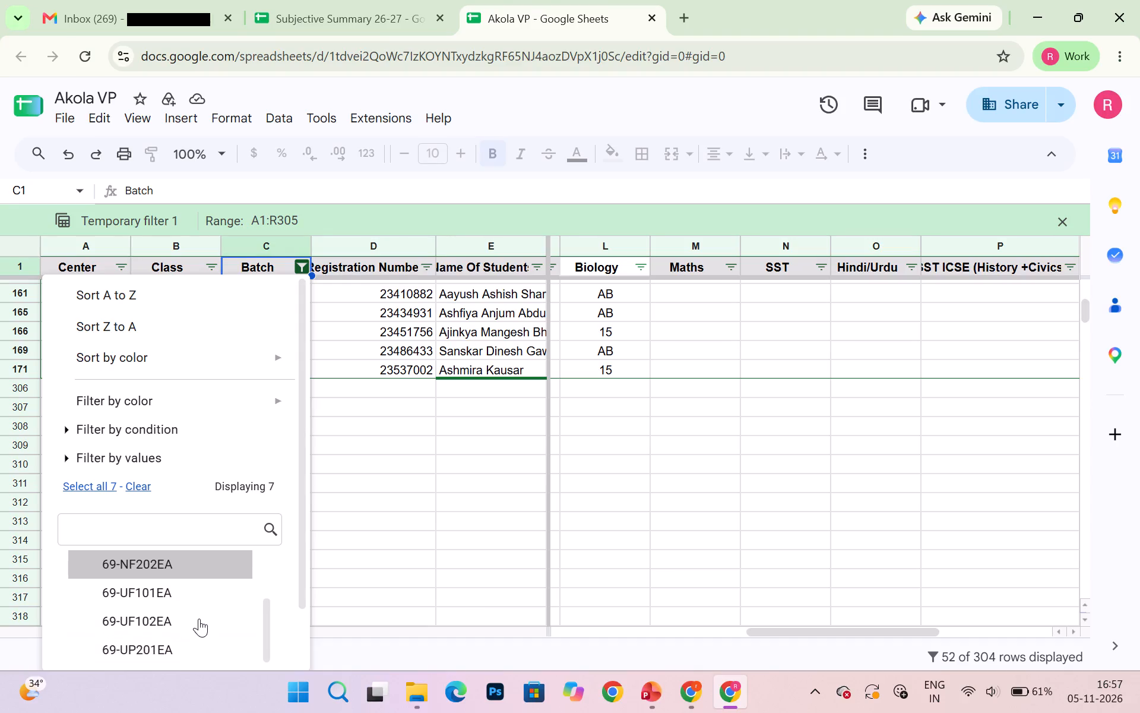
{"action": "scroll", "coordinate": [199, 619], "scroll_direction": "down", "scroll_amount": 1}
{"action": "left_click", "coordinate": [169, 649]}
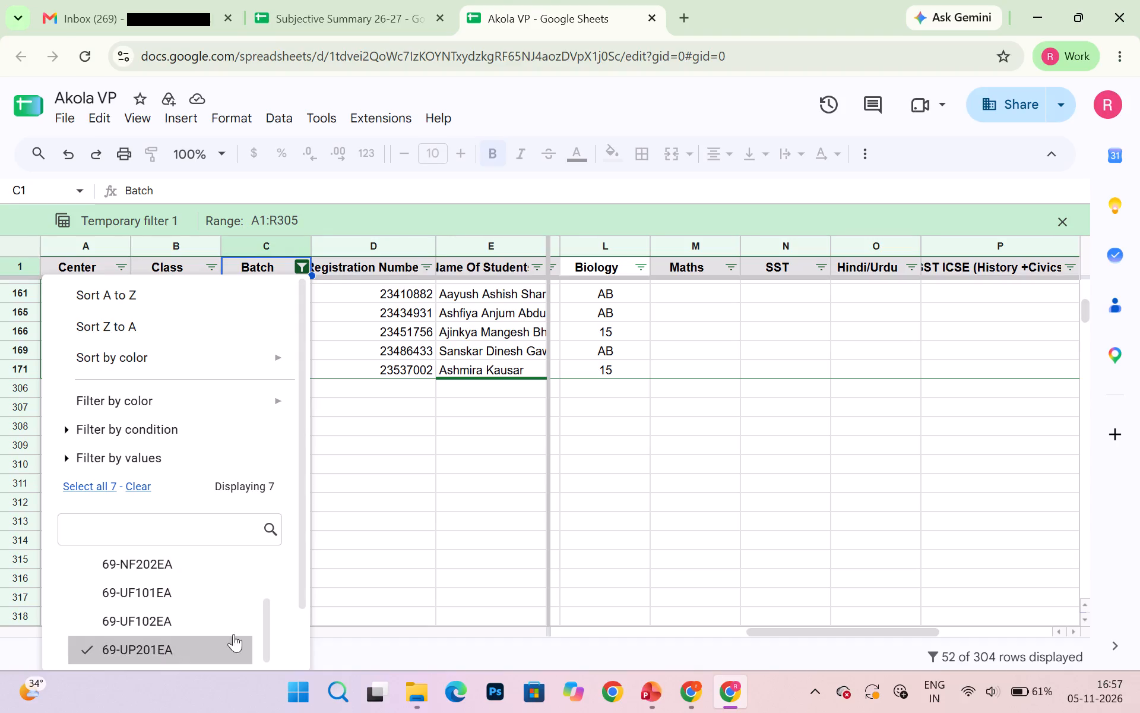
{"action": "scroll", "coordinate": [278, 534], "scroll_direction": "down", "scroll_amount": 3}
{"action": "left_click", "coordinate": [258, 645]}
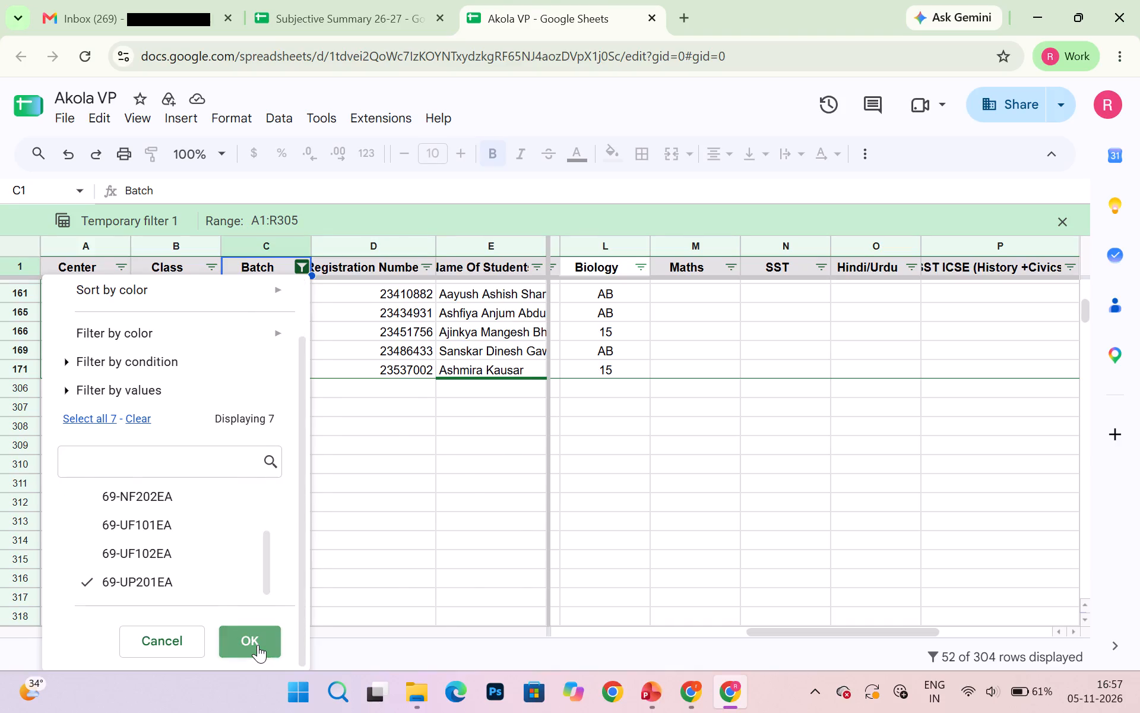
Examine the subject mark columns of the class 10 batch 69-UF201ES and class 8 batch 69-UP201EA students.
{"action": "scroll", "coordinate": [582, 519], "scroll_direction": "up", "scroll_amount": 4}
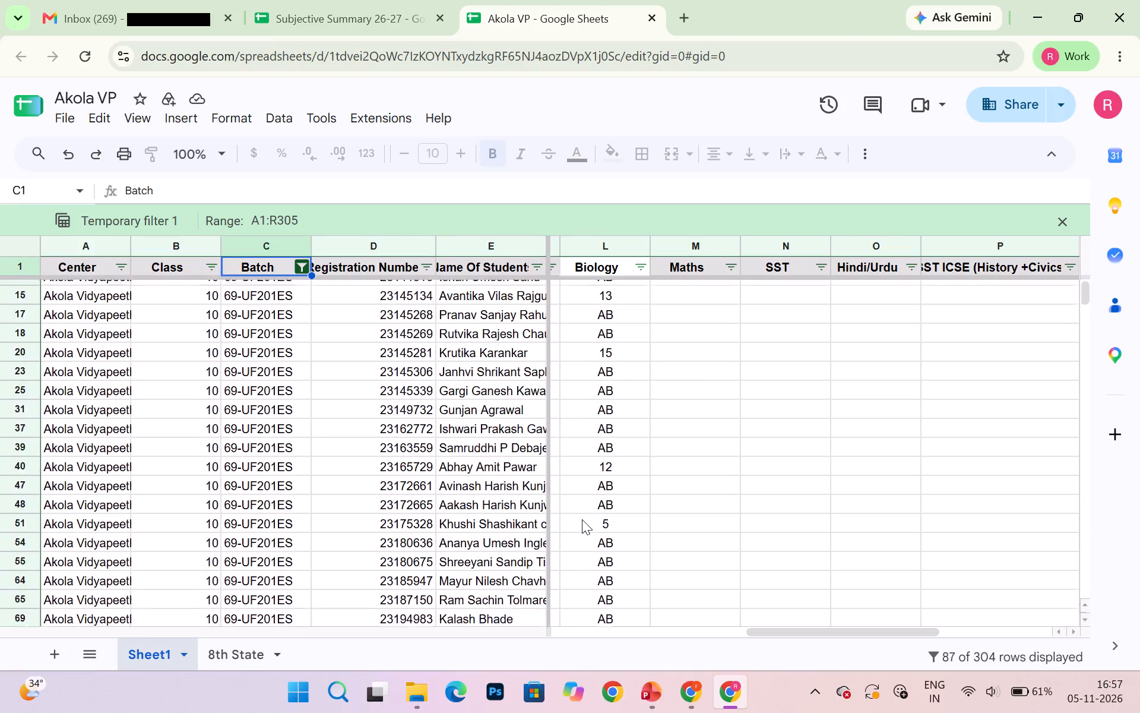
{"action": "scroll", "coordinate": [582, 519], "scroll_direction": "down", "scroll_amount": 6}
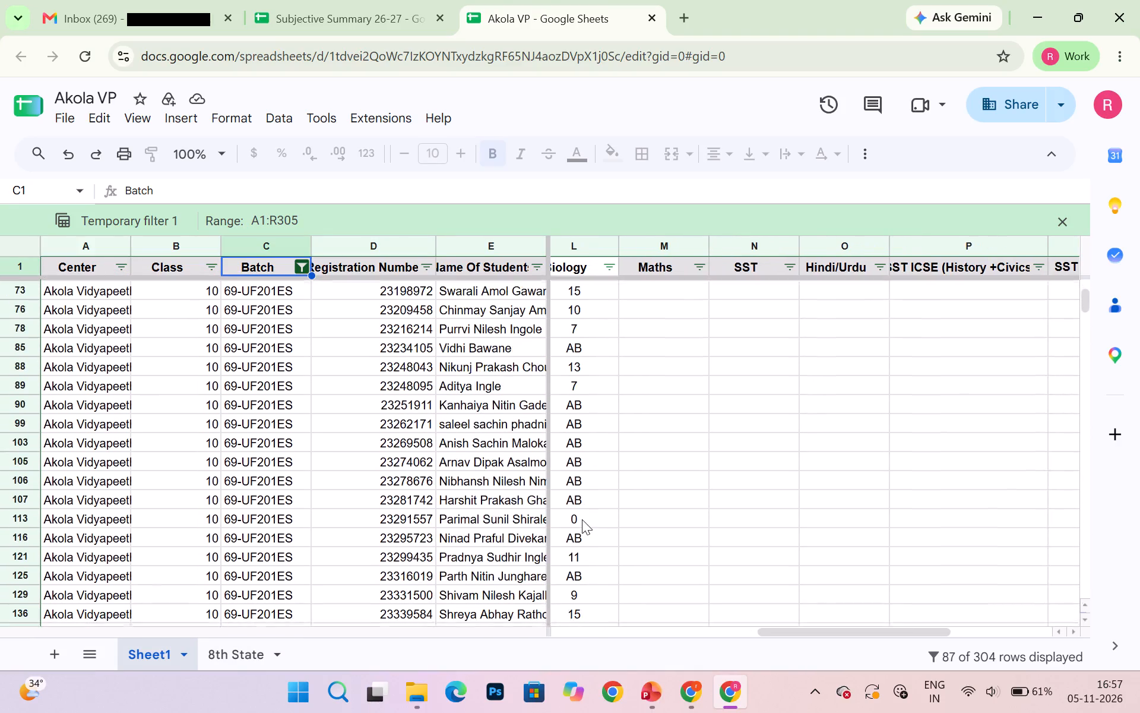
{"action": "scroll", "coordinate": [582, 519], "scroll_direction": "down", "scroll_amount": 2}
{"action": "scroll", "coordinate": [582, 519], "scroll_direction": "right", "scroll_amount": 2}
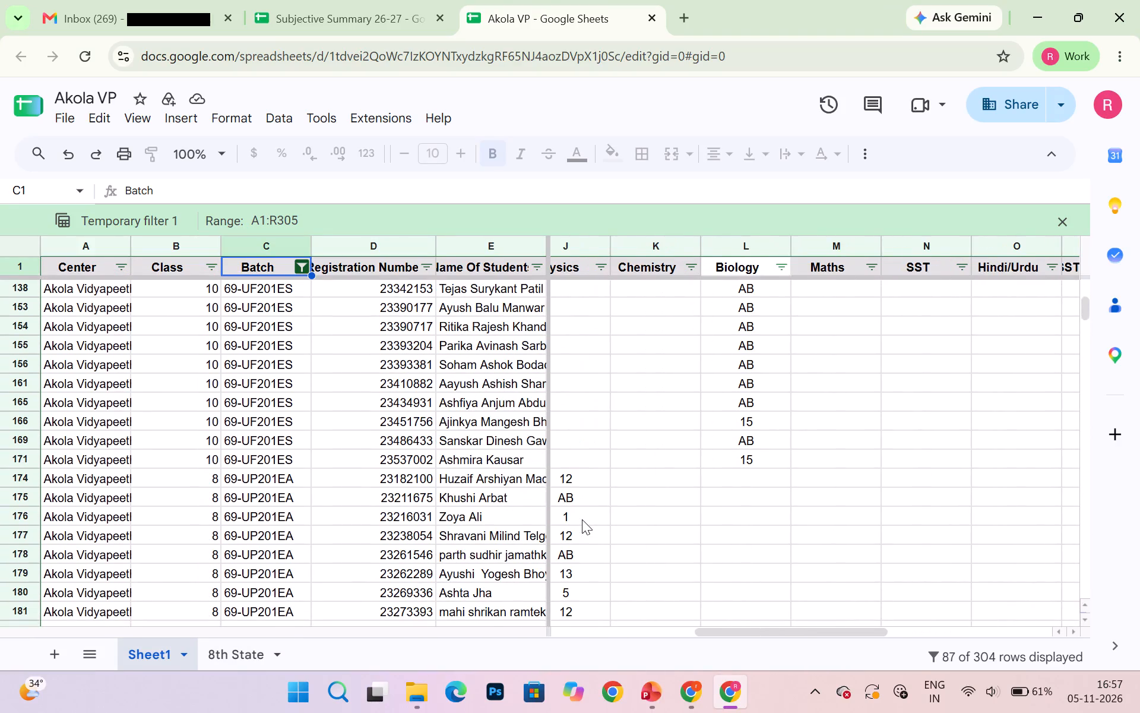
{"action": "scroll", "coordinate": [582, 519], "scroll_direction": "up", "scroll_amount": 2}
{"action": "scroll", "coordinate": [582, 519], "scroll_direction": "down", "scroll_amount": 4}
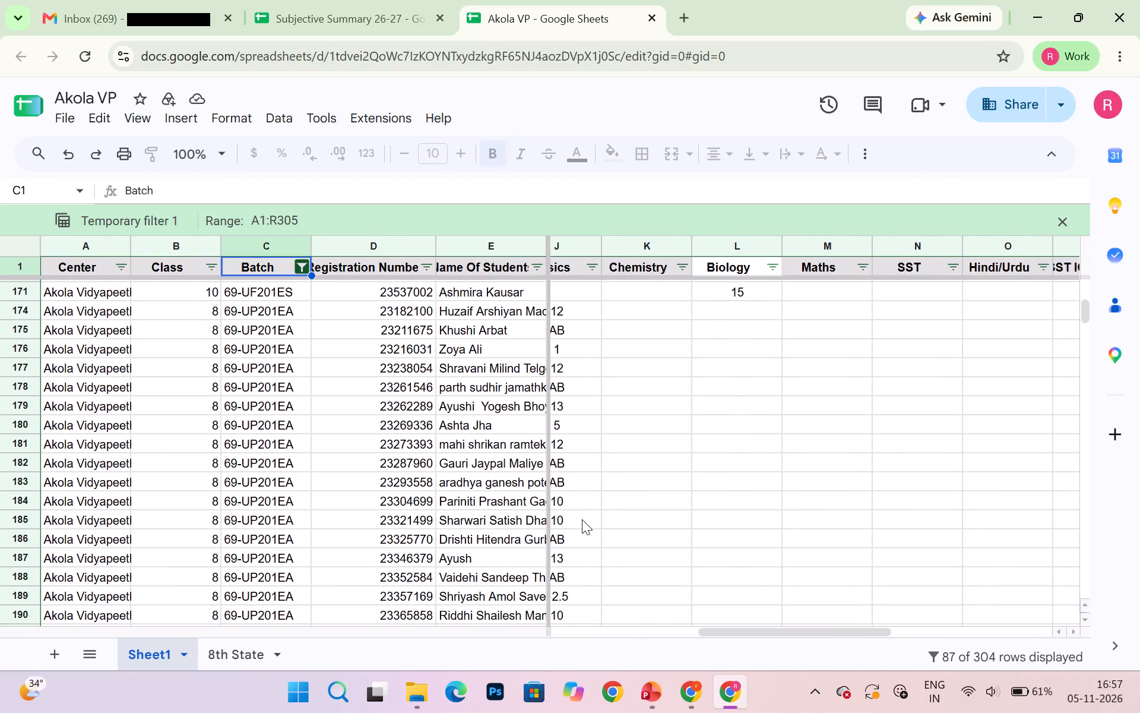
{"action": "scroll", "coordinate": [582, 519], "scroll_direction": "down", "scroll_amount": 2}
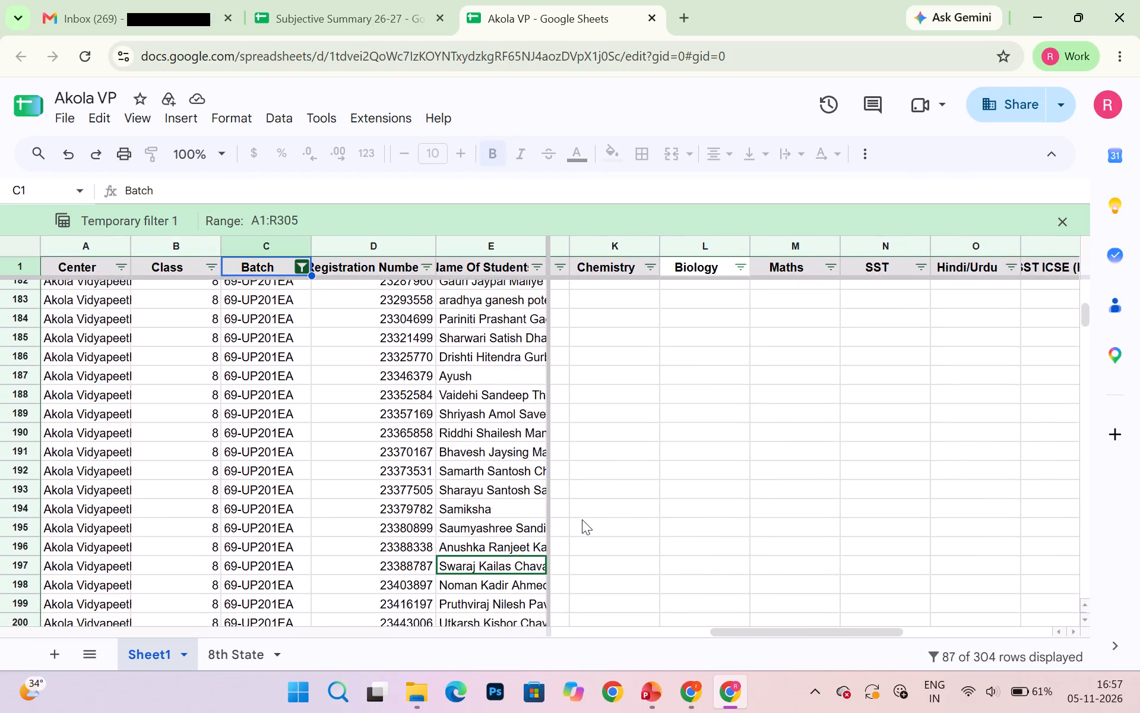
{"action": "scroll", "coordinate": [582, 519], "scroll_direction": "down", "scroll_amount": 4}
{"action": "scroll", "coordinate": [582, 519], "scroll_direction": "up", "scroll_amount": 5}
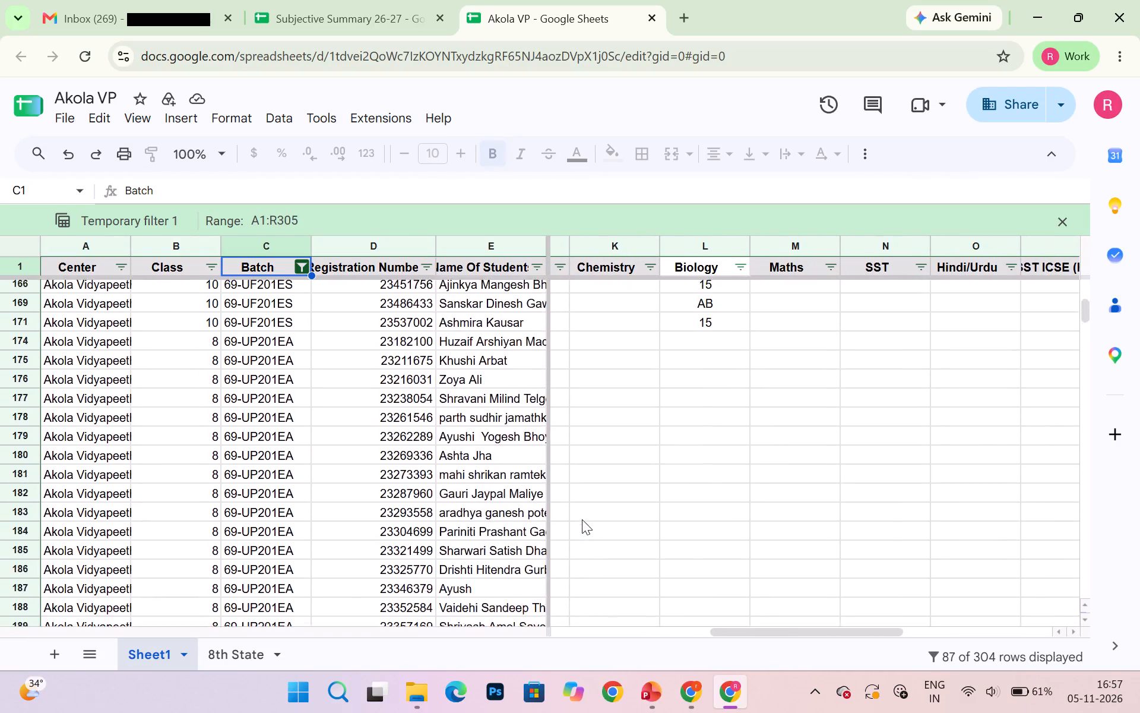
{"action": "scroll", "coordinate": [582, 519], "scroll_direction": "up", "scroll_amount": 7}
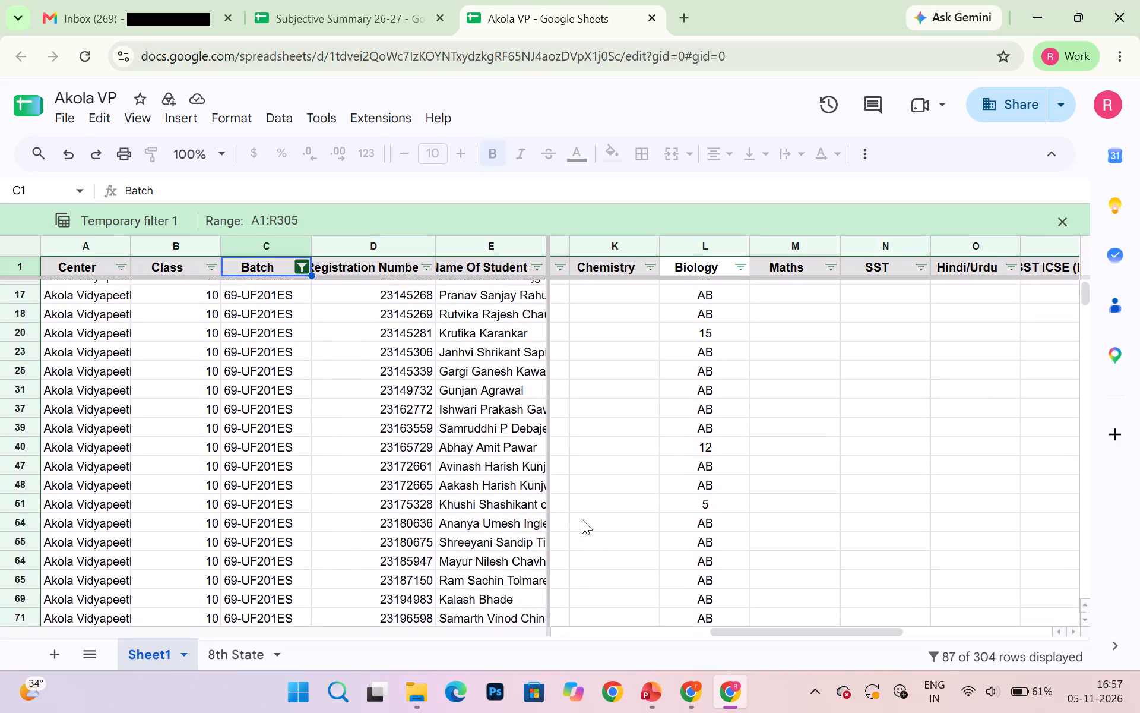
{"action": "scroll", "coordinate": [582, 519], "scroll_direction": "up", "scroll_amount": 2}
{"action": "left_click_drag", "start_coordinate": [582, 519], "coordinate": [292, 265]}
{"action": "left_click", "coordinate": [359, 184]}
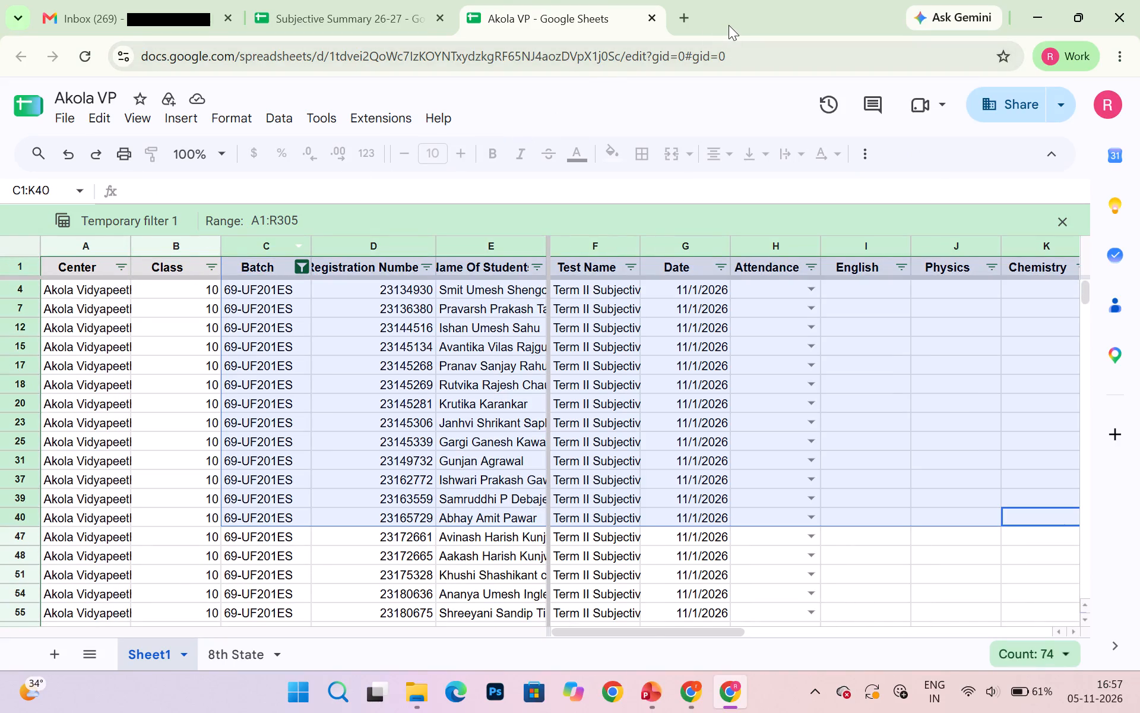
Change the Batch filter to exclude 69-UP201EA and include 69-NF201EA together with 69-UF201ES.
{"action": "left_click", "coordinate": [302, 262]}
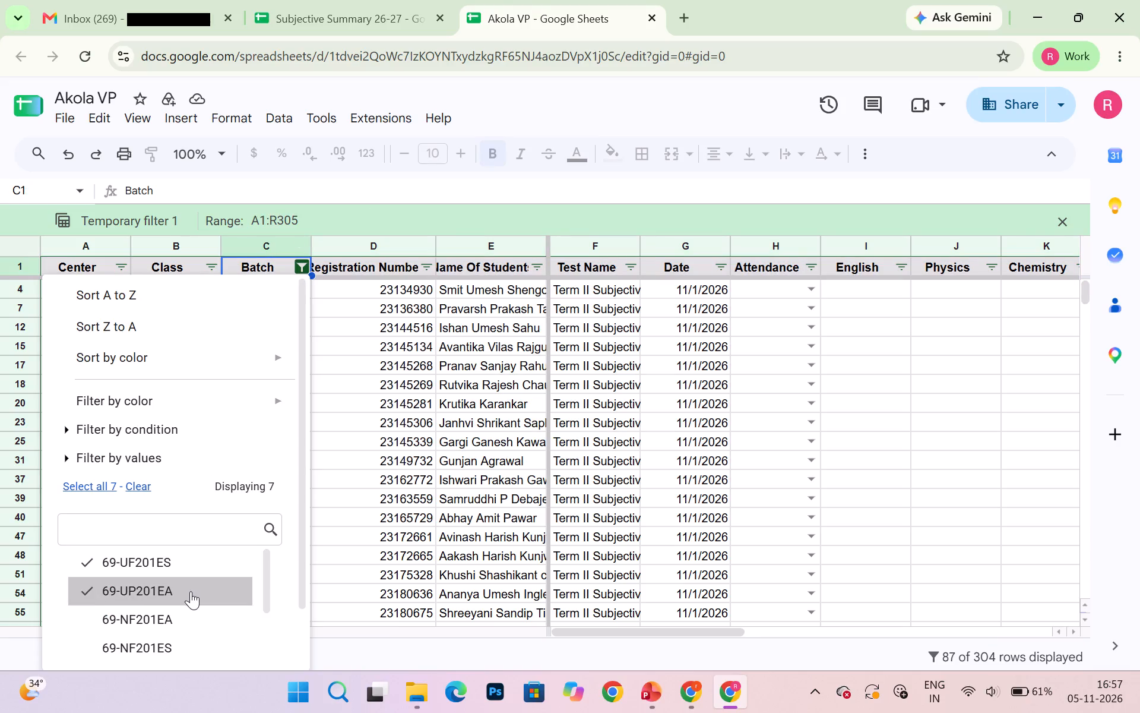
{"action": "left_click", "coordinate": [191, 591]}
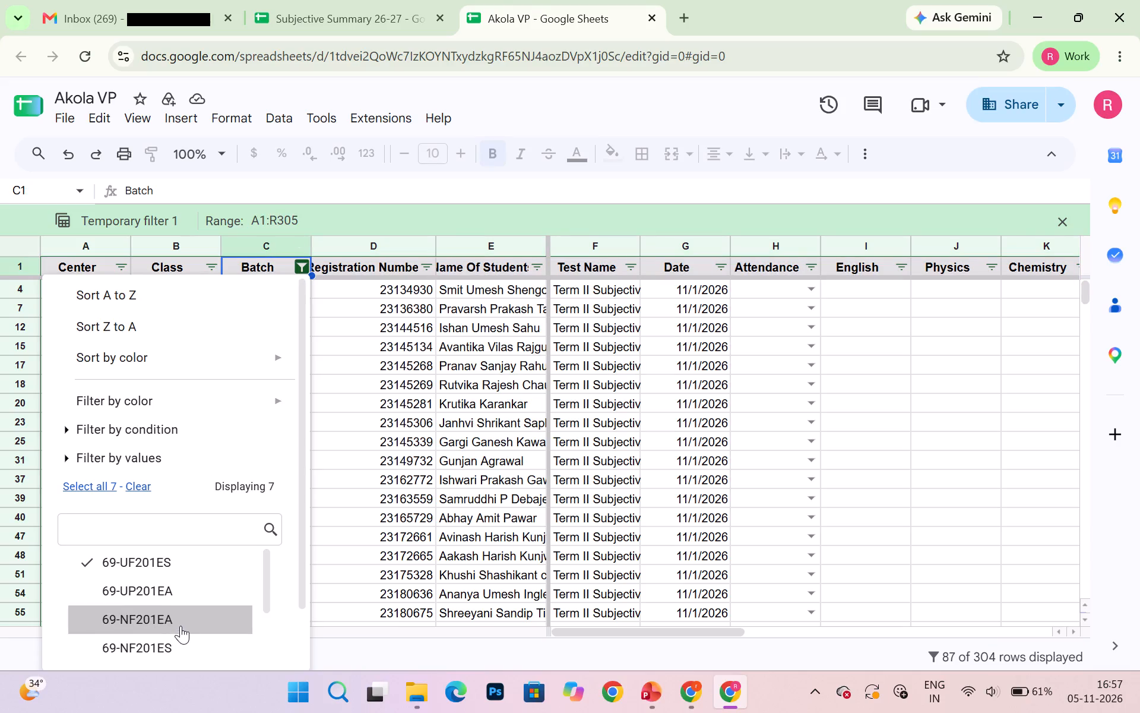
{"action": "left_click", "coordinate": [180, 626]}
{"action": "scroll", "coordinate": [180, 626], "scroll_direction": "down", "scroll_amount": 2}
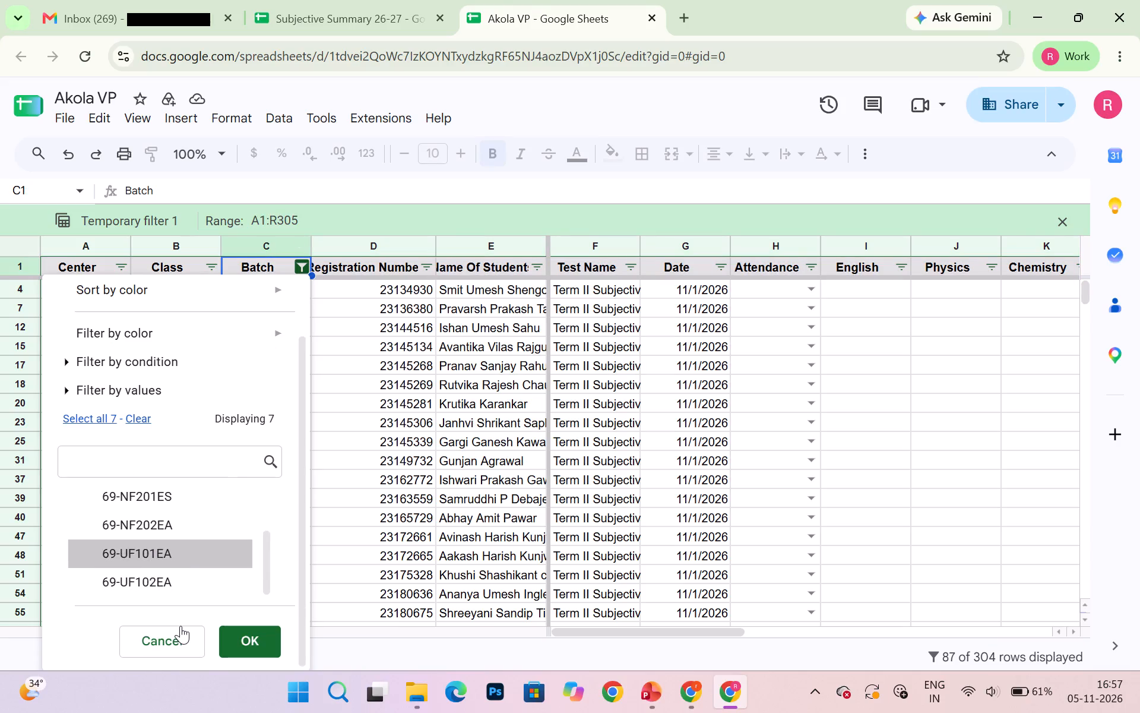
{"action": "scroll", "coordinate": [180, 626], "scroll_direction": "down", "scroll_amount": 1}
{"action": "left_click", "coordinate": [248, 630]}
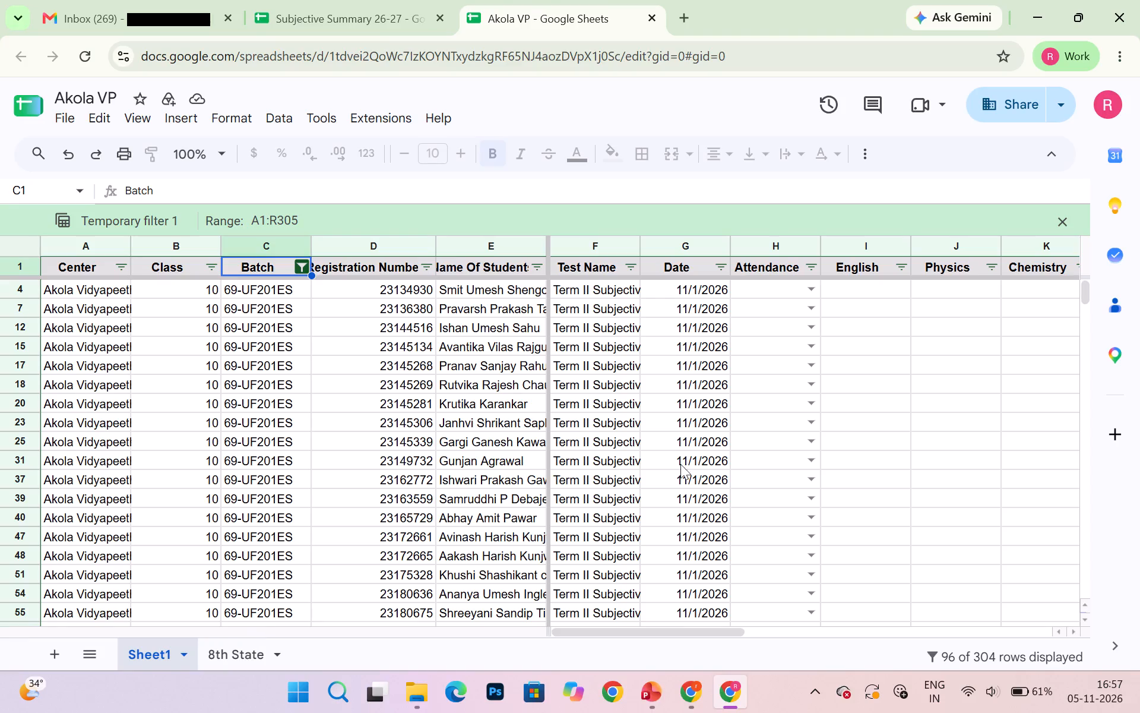
Examine the Biology marks of the 69-UF201ES and class 9 batch 69-NF201EA students down to the last row.
{"action": "scroll", "coordinate": [845, 464], "scroll_direction": "down", "scroll_amount": 7}
{"action": "scroll", "coordinate": [639, 465], "scroll_direction": "right", "scroll_amount": 1}
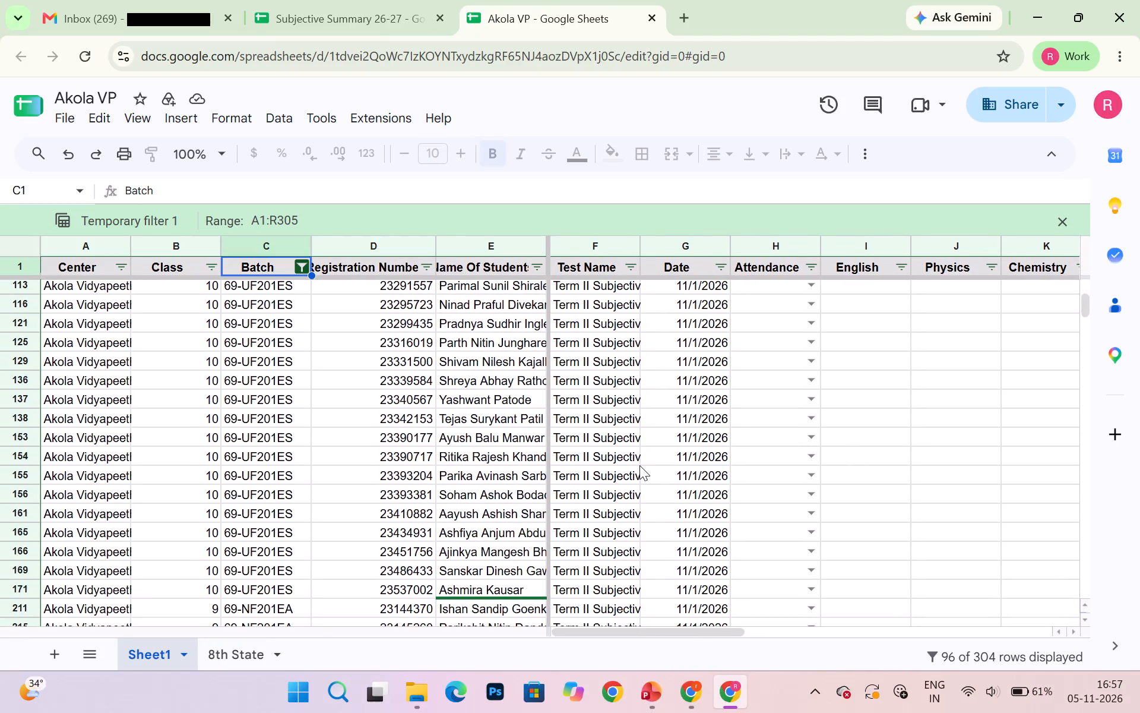
{"action": "scroll", "coordinate": [639, 465], "scroll_direction": "right", "scroll_amount": 1}
{"action": "scroll", "coordinate": [853, 391], "scroll_direction": "left", "scroll_amount": 4}
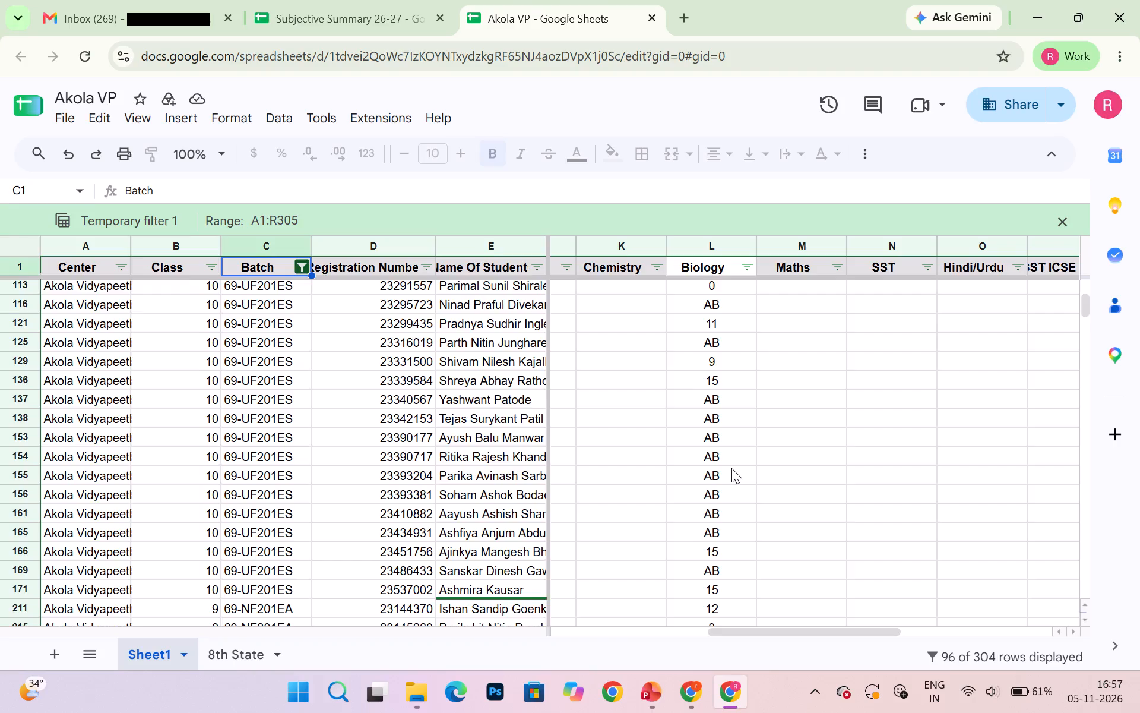
{"action": "scroll", "coordinate": [731, 468], "scroll_direction": "down", "scroll_amount": 4}
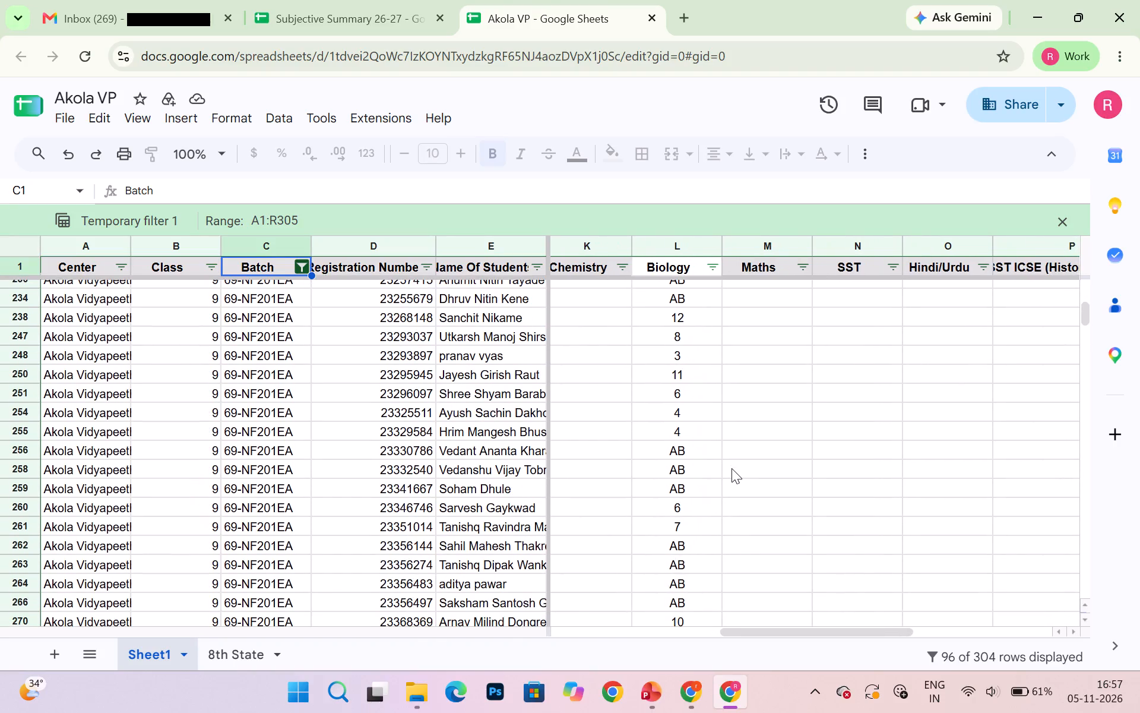
{"action": "scroll", "coordinate": [731, 468], "scroll_direction": "down", "scroll_amount": 5}
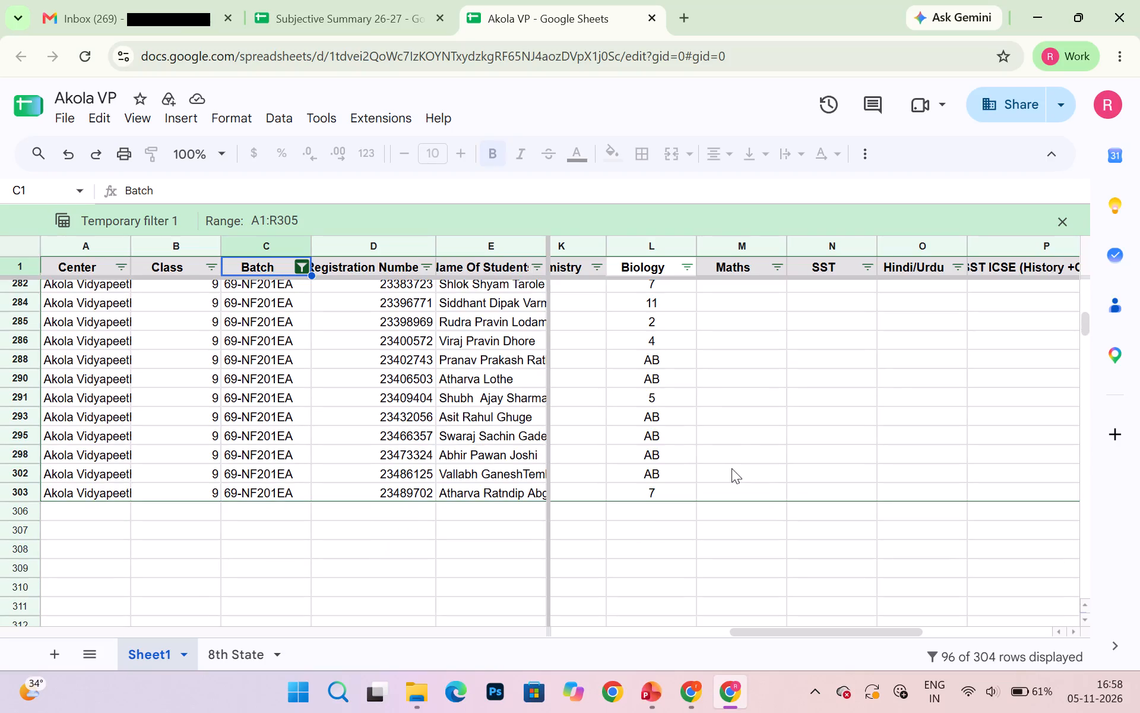
{"action": "left_click", "coordinate": [705, 108]}
Put the computer to sleep.
{"action": "left_click", "coordinate": [296, 696]}
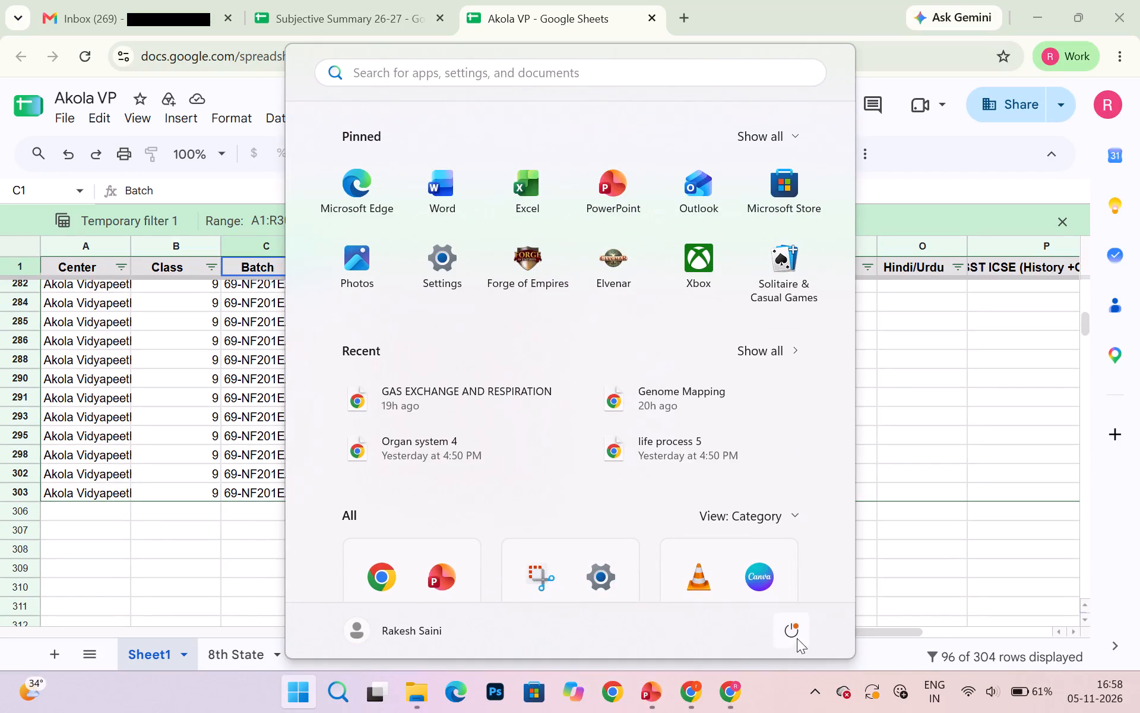
{"action": "left_click", "coordinate": [798, 624]}
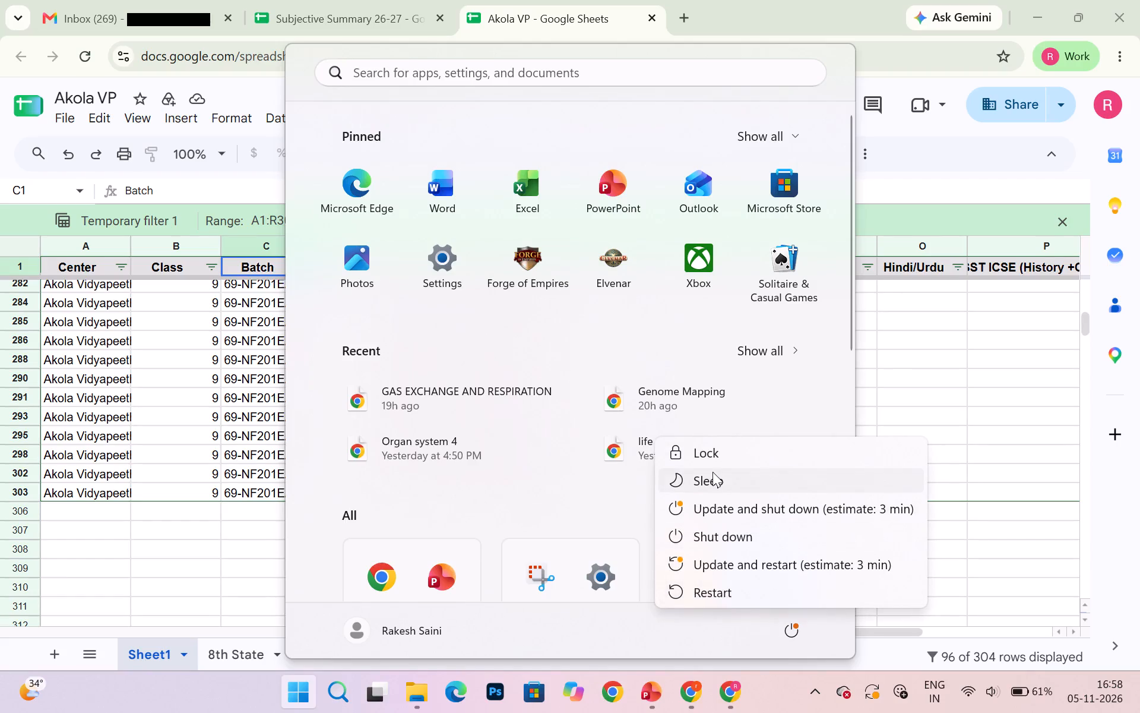
{"action": "left_click", "coordinate": [712, 472]}
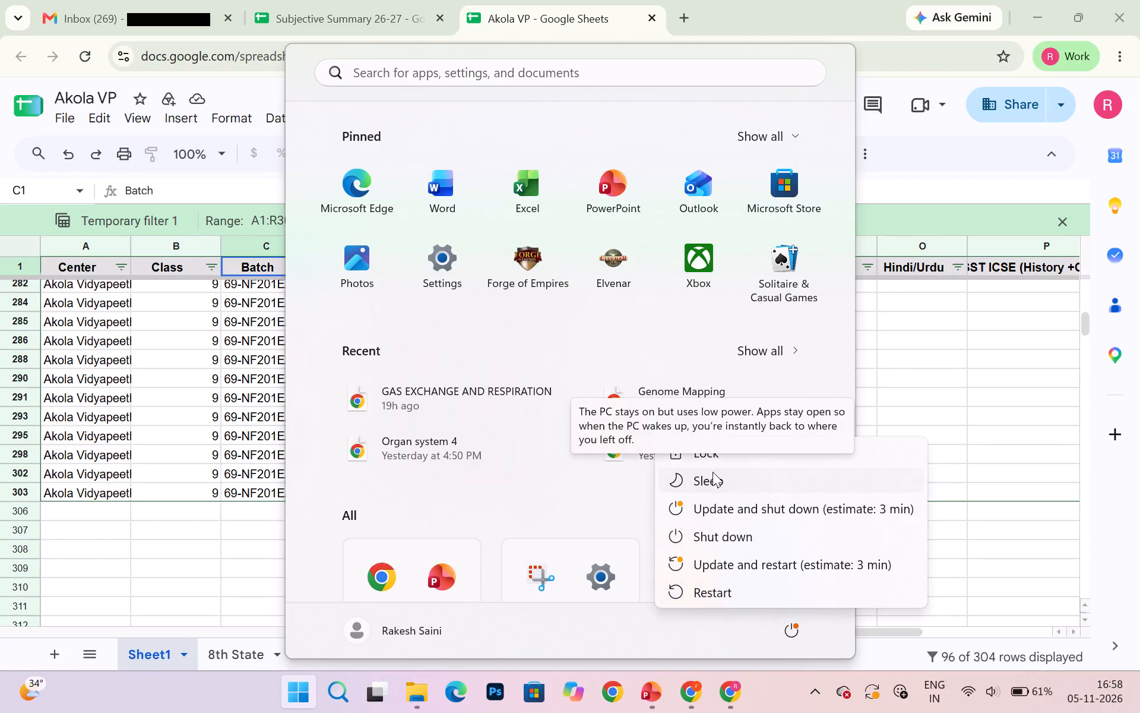